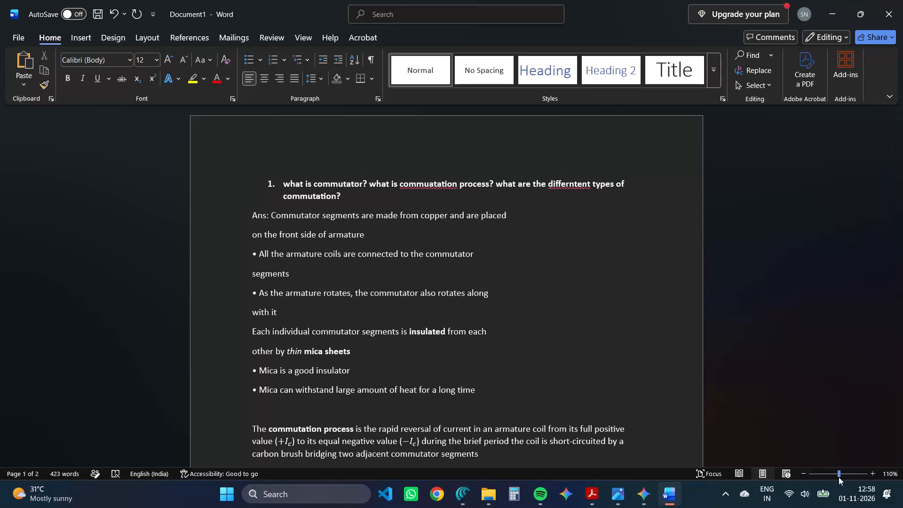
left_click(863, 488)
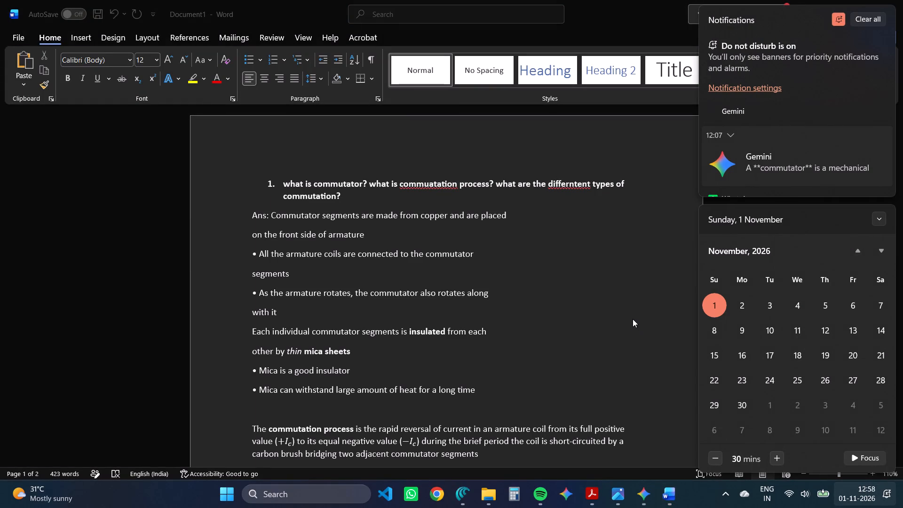
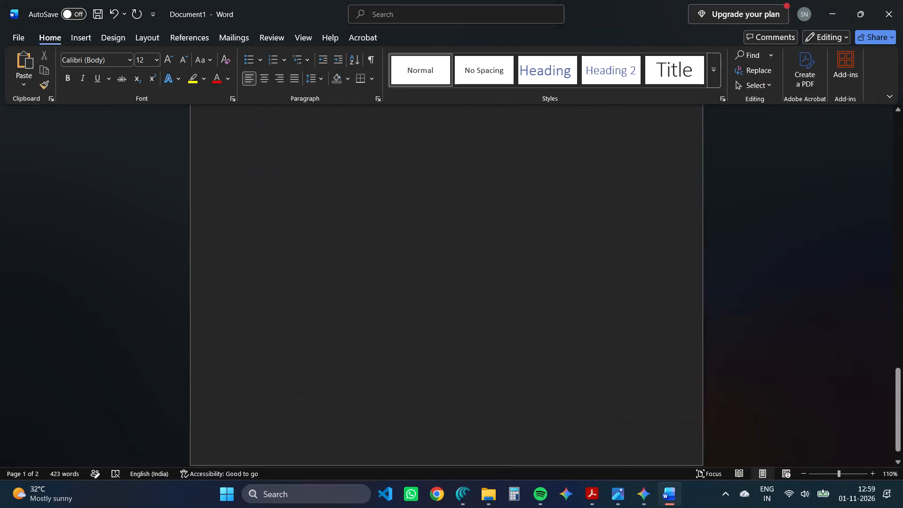
Review question 3 on windage and friction loss in the Word document and glance at the Acrobat lecture PDF.
scroll(633, 319, "up", 2)
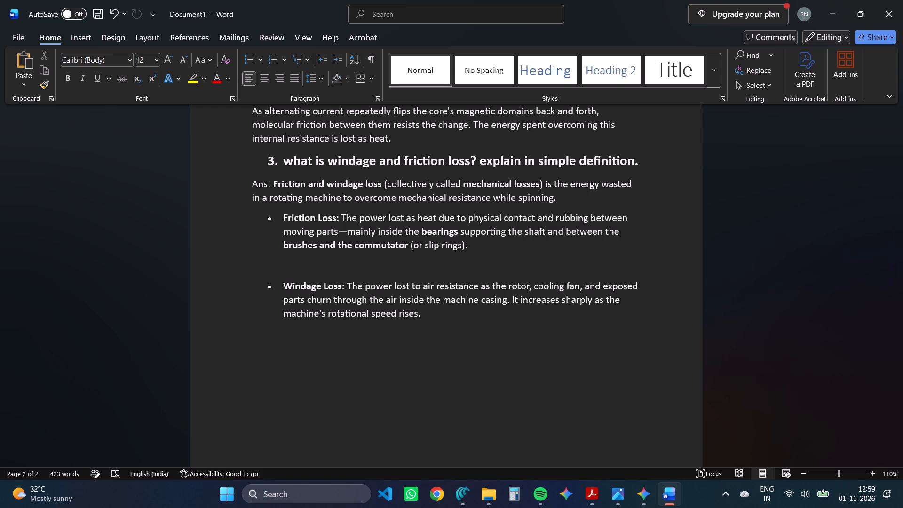
left_click(591, 500)
left_click(591, 500)
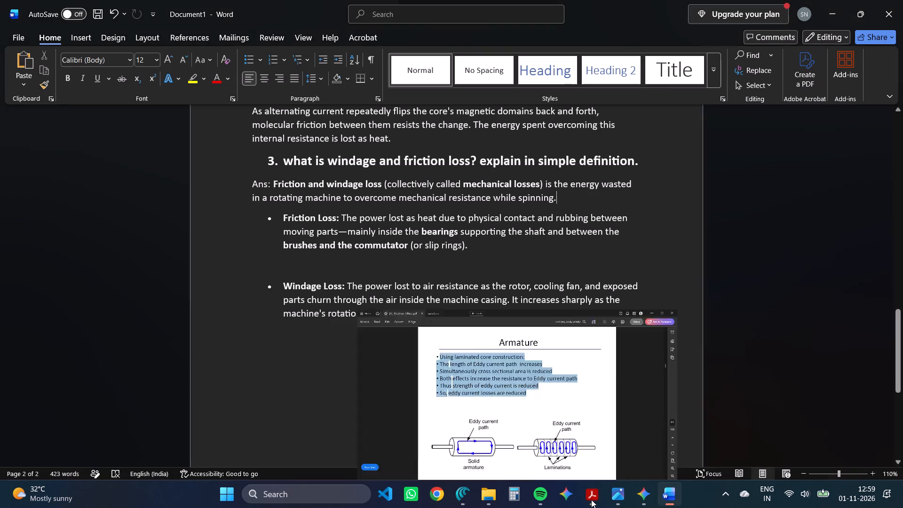
Switch to the Comet browser and look through the CT and Syllabus folders open in Google Drive.
left_click(458, 501)
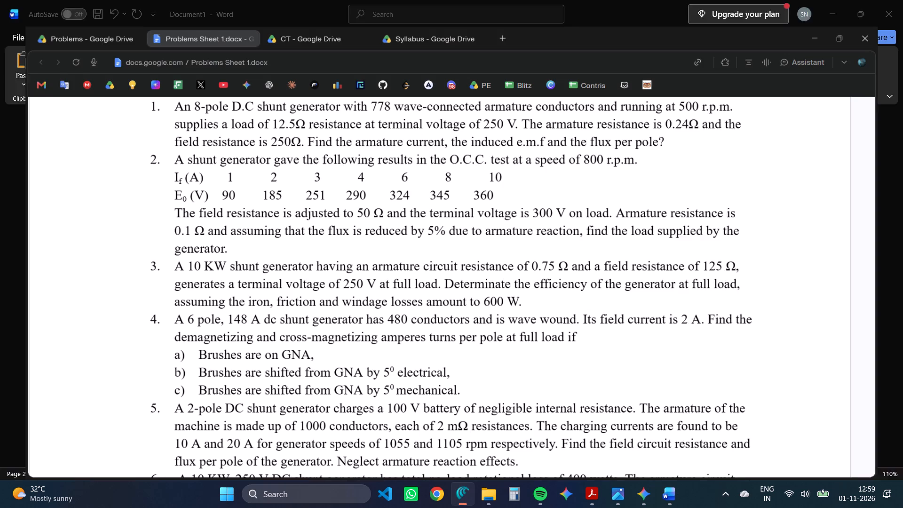
left_click(423, 0)
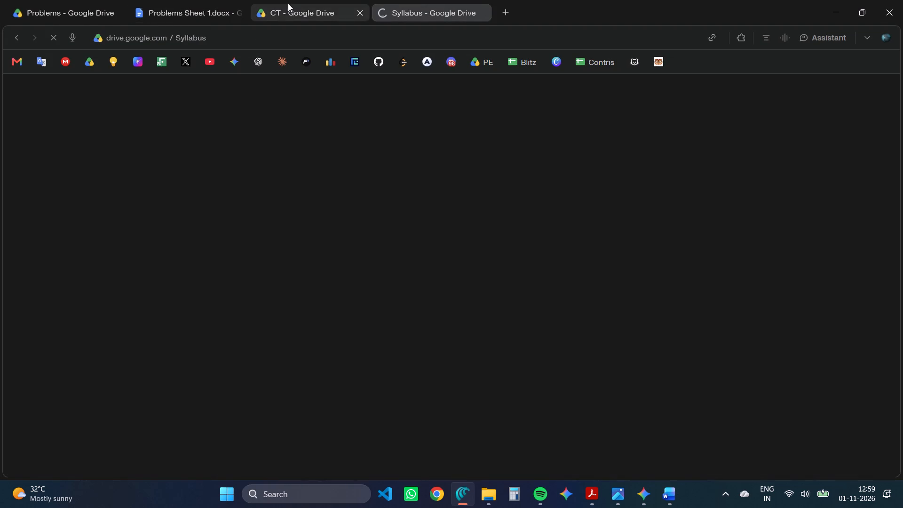
left_click(287, 3)
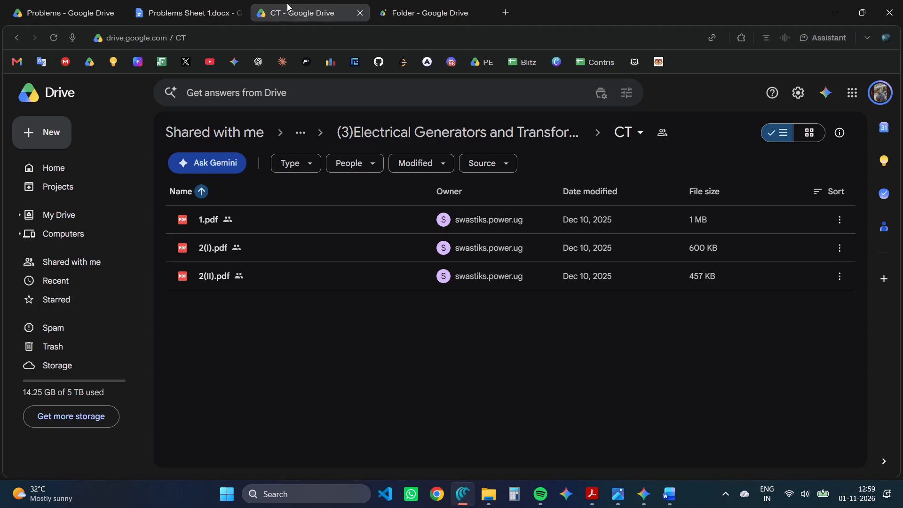
left_click(402, 0)
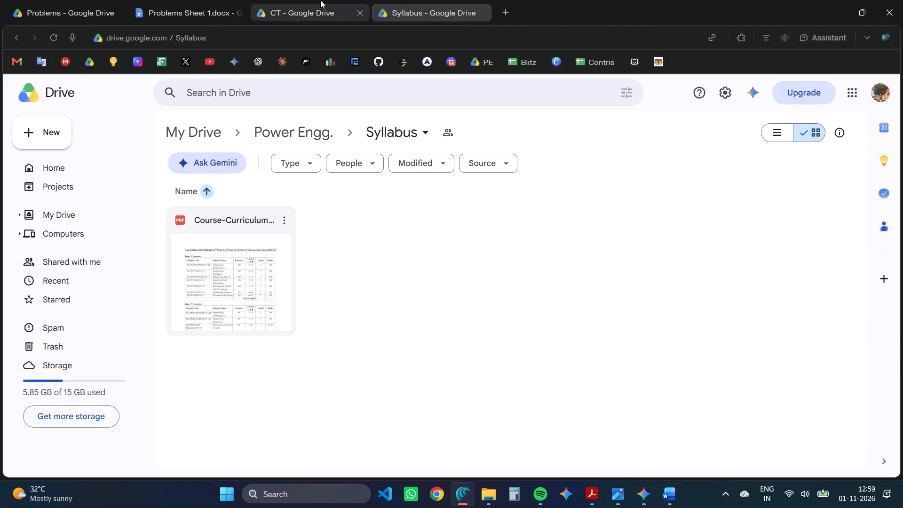
Open 1.pdf from the CT folder in Google Drive and read through the Class Test 1 questions.
left_click(320, 0)
left_click(424, 0)
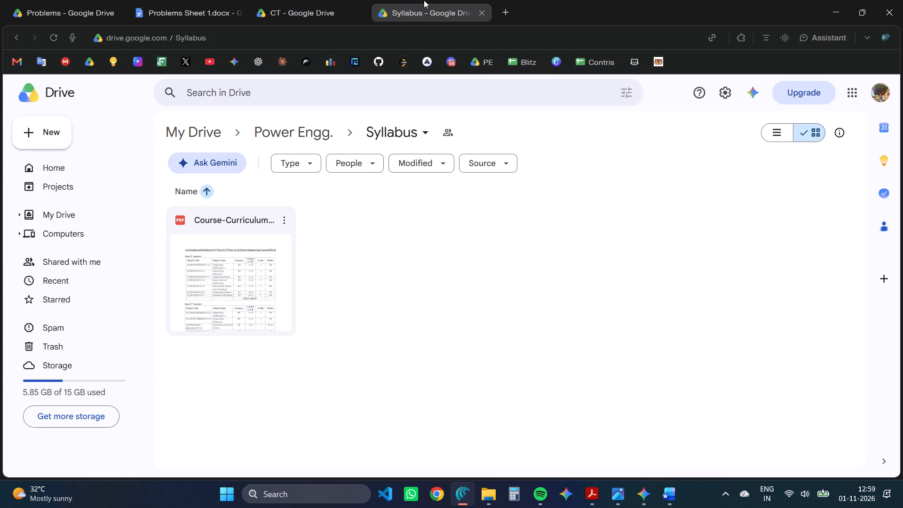
left_click(314, 17)
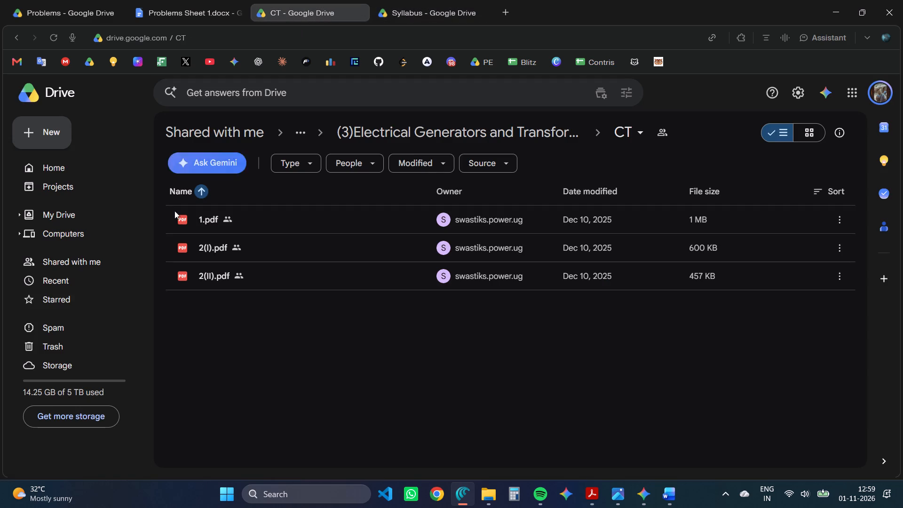
double_click(233, 221)
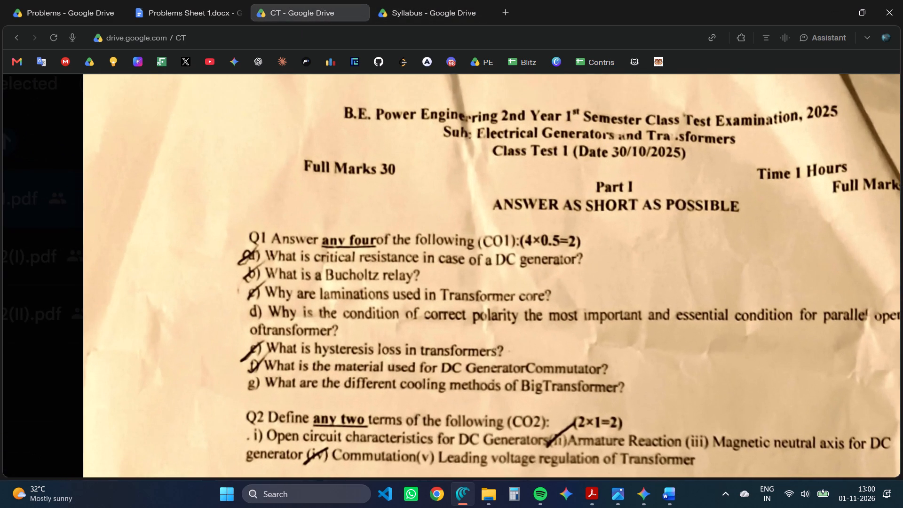
scroll(391, 239, "down", 1)
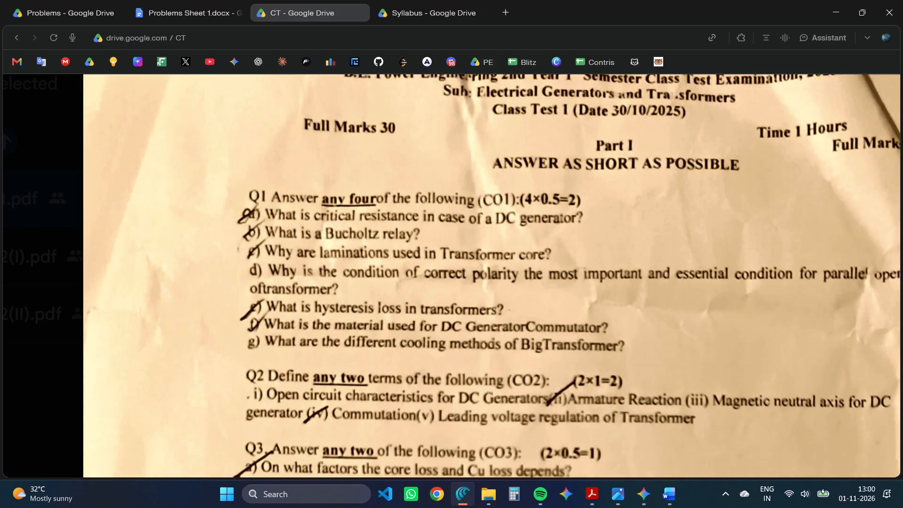
scroll(391, 239, "down", 1)
scroll(391, 239, "left", 2)
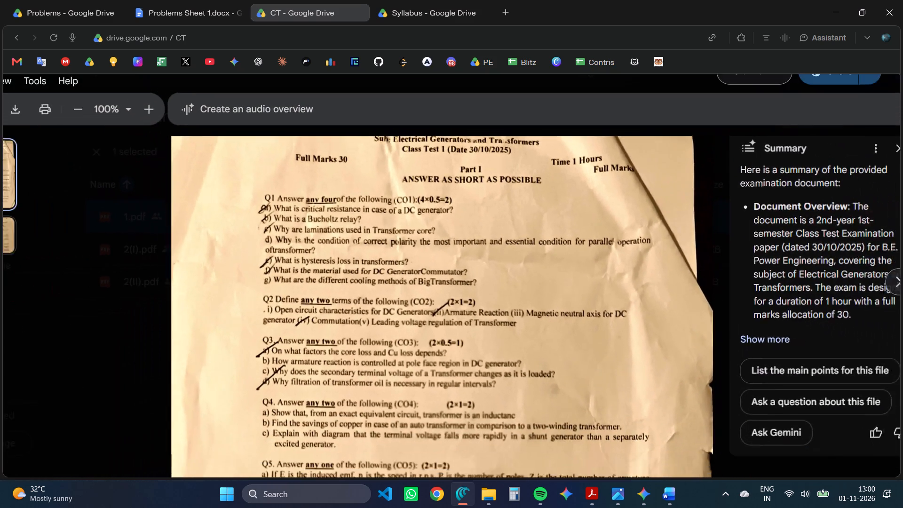
scroll(391, 239, "left", 2)
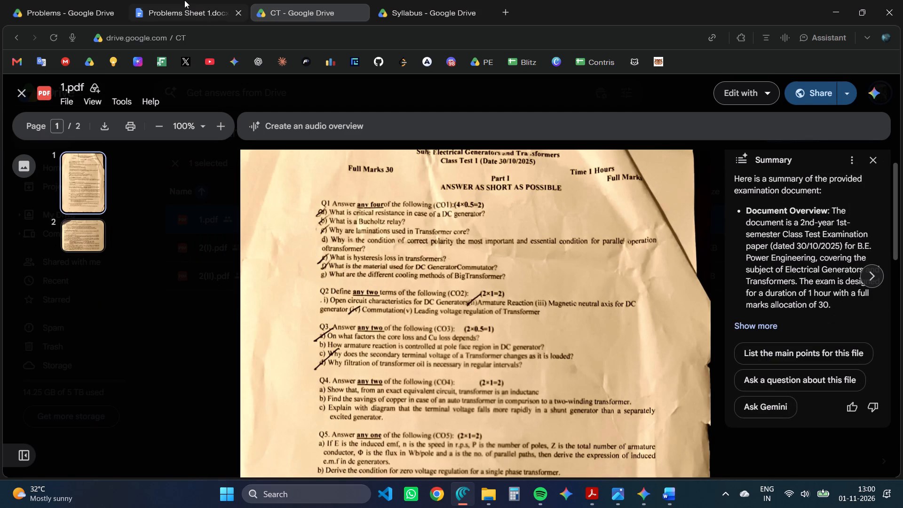
Review the DC generator problems in Problems Sheet 1.docx.
left_click(169, 1)
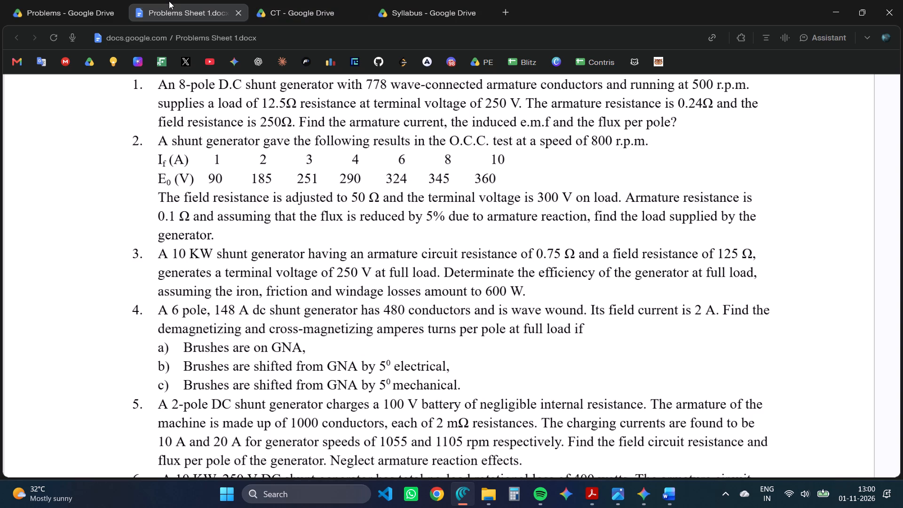
left_click(417, 0)
left_click(186, 0)
Switch to Photos and view the handwritten question list and the following page of notes.
left_click(608, 501)
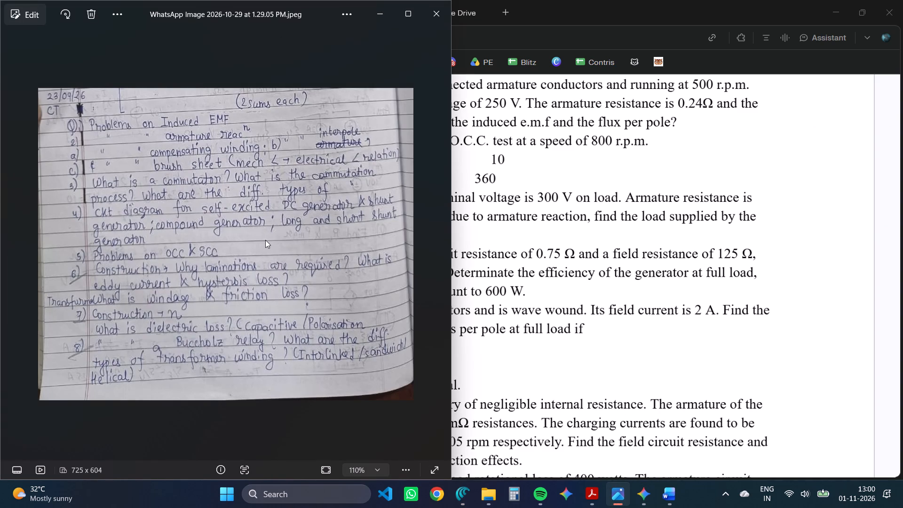
key("Right")
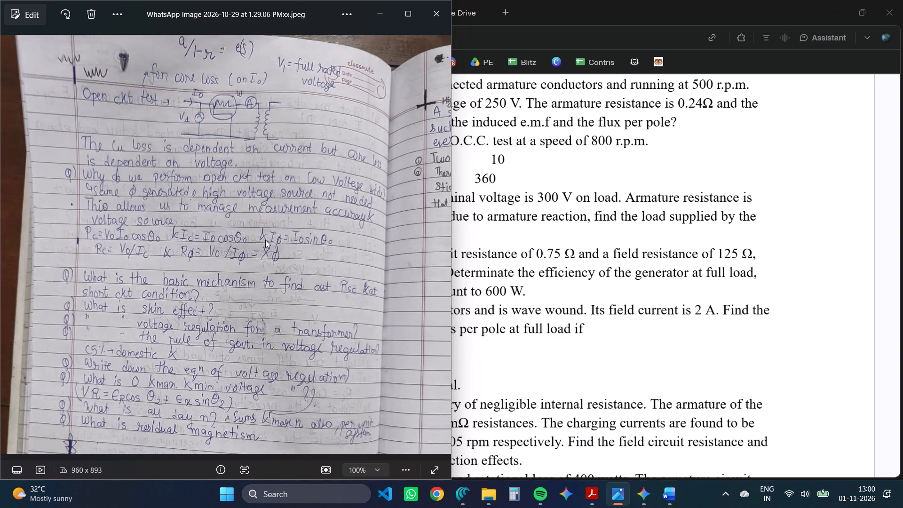
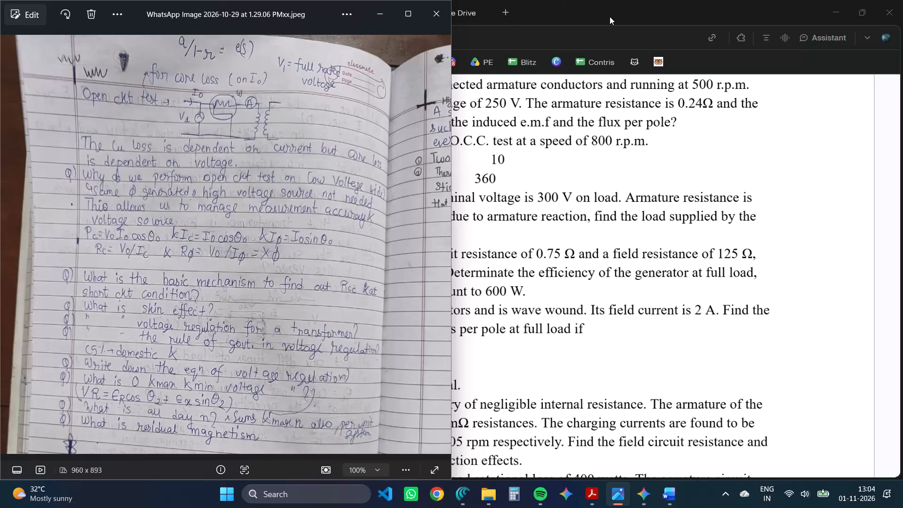
Review the handwritten open circuit test notes and go back to the photo listing the 23/09 CT questions.
scroll(287, 312, "down", 1, "ctrl")
scroll(287, 312, "up", 1, "ctrl")
scroll(287, 312, "down", 5, "ctrl")
key("Left")
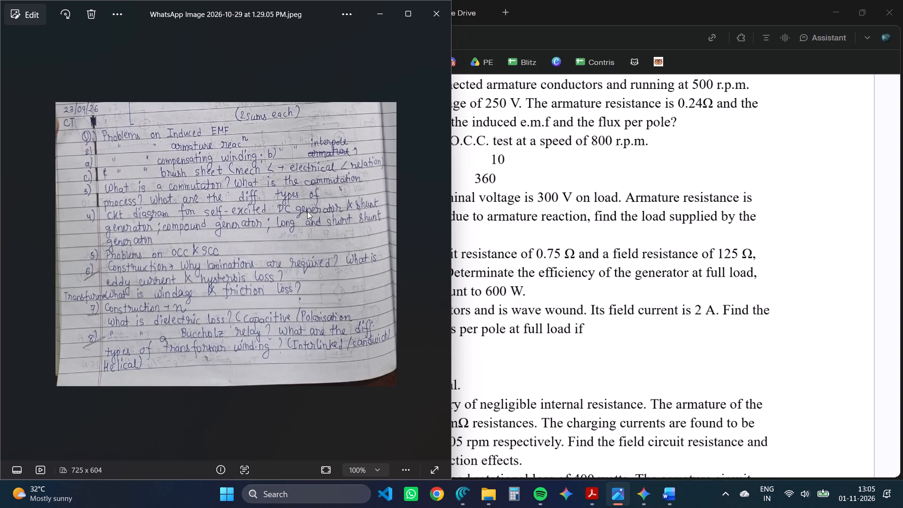
Switch to the Comet browser and examine the Part I questions of the Class Test 1 paper open from the CT folder.
left_click(619, 0)
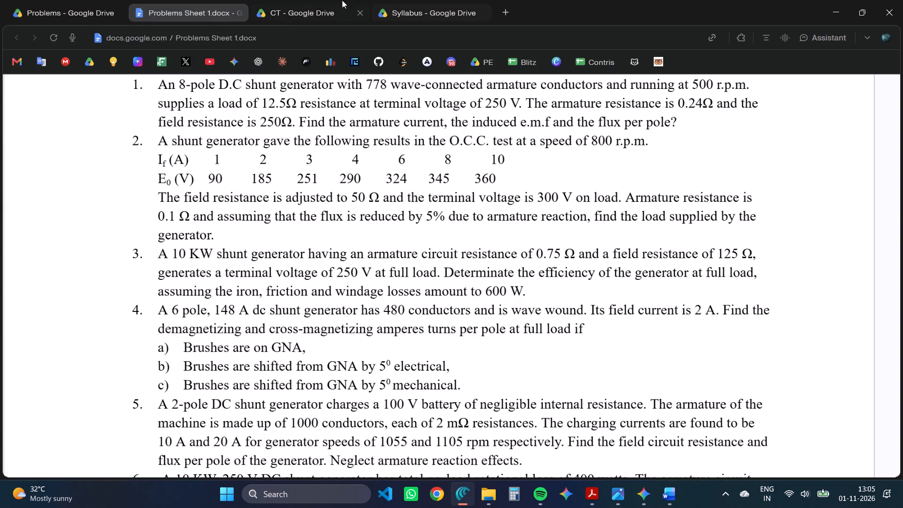
left_click(316, 0)
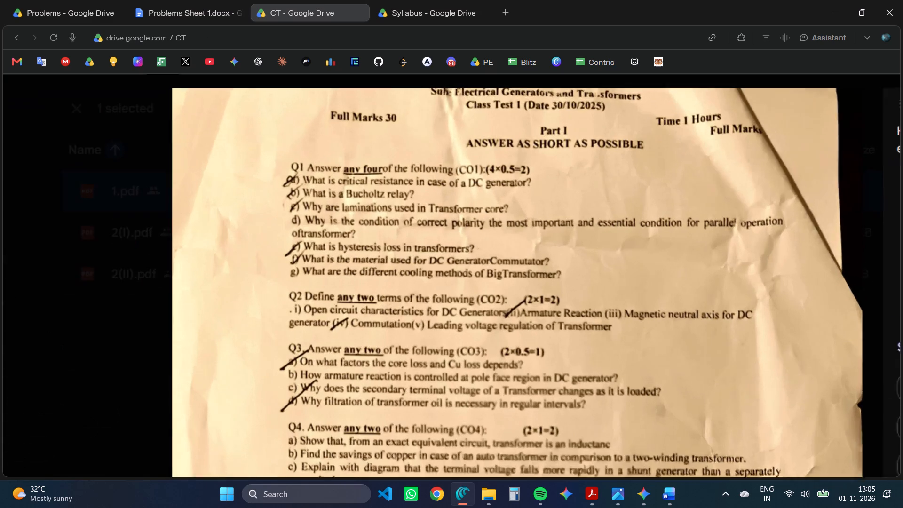
scroll(387, 281, "left", 2)
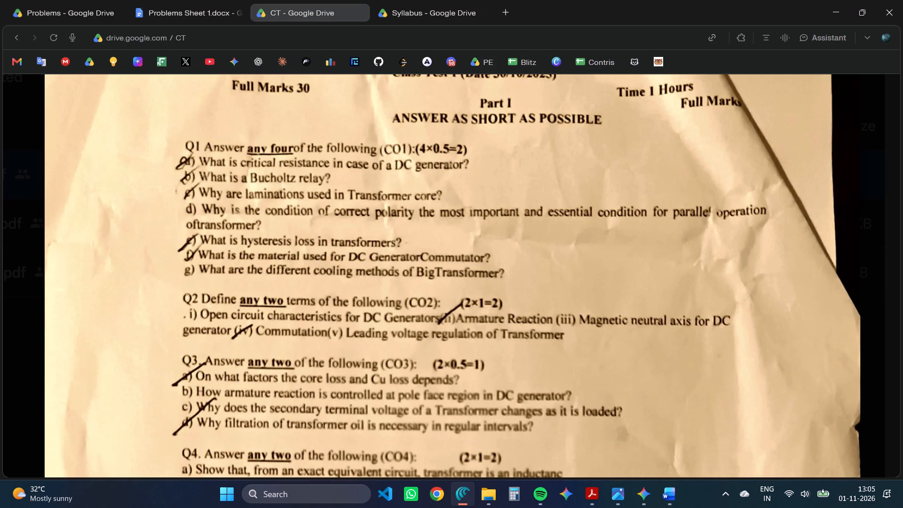
Read questions Q1 to Q6 of the class test paper 1.pdf from the CT folder.
scroll(387, 281, "down", 3)
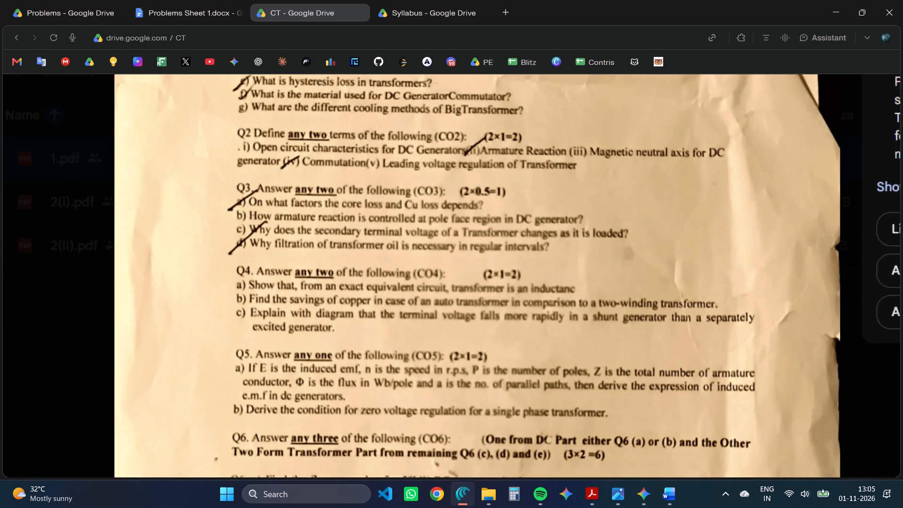
scroll(473, 332, "left", 1)
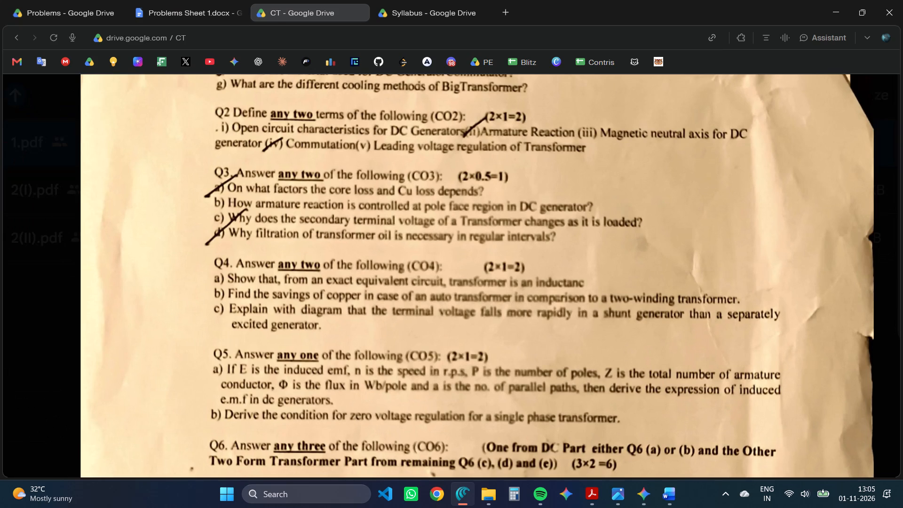
scroll(473, 332, "down", 1)
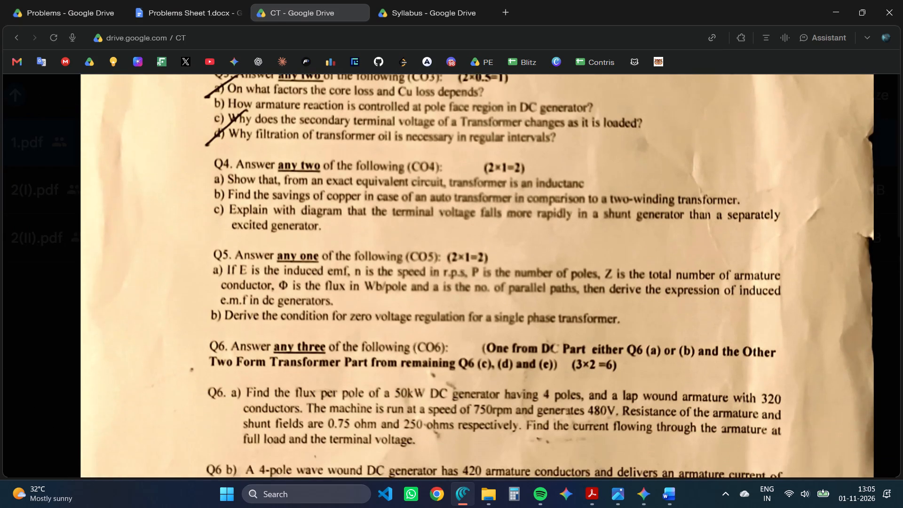
scroll(473, 332, "down", 2)
scroll(473, 332, "up", 1)
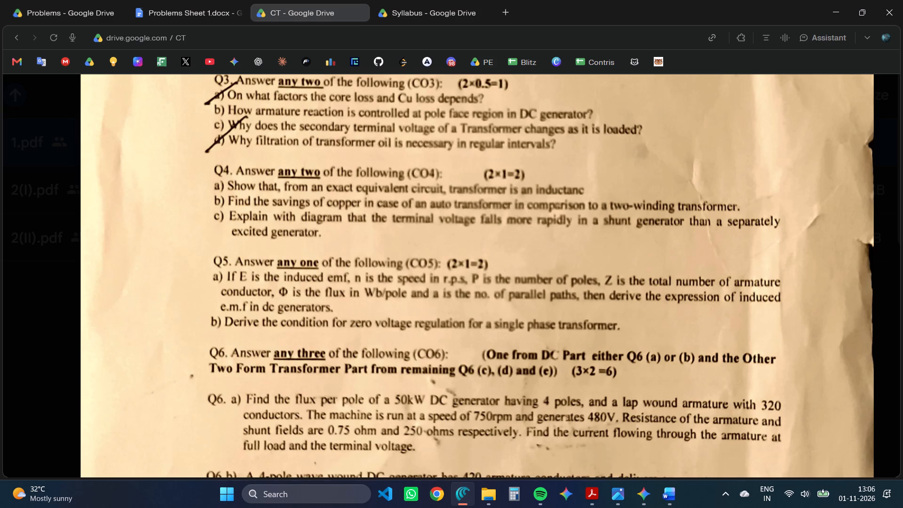
scroll(642, 153, "up", 2)
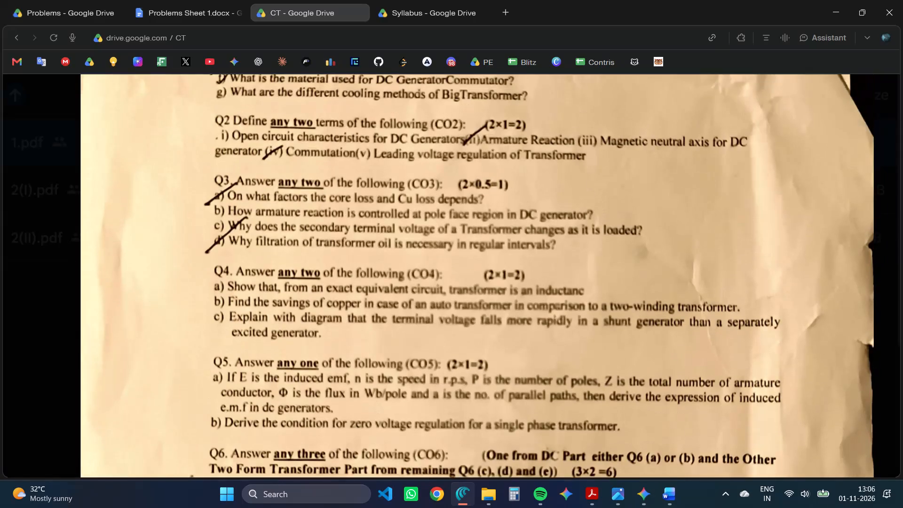
scroll(642, 153, "up", 5)
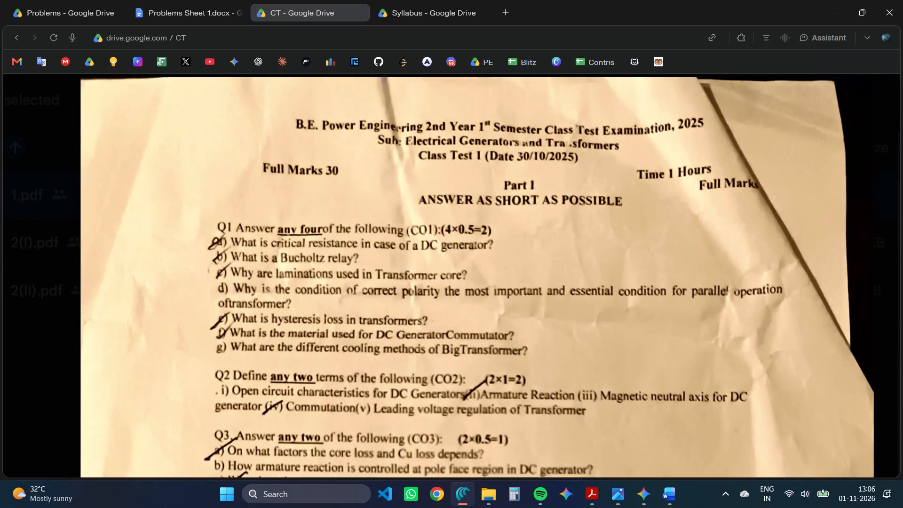
scroll(642, 153, "up", 1)
scroll(642, 153, "down", 1)
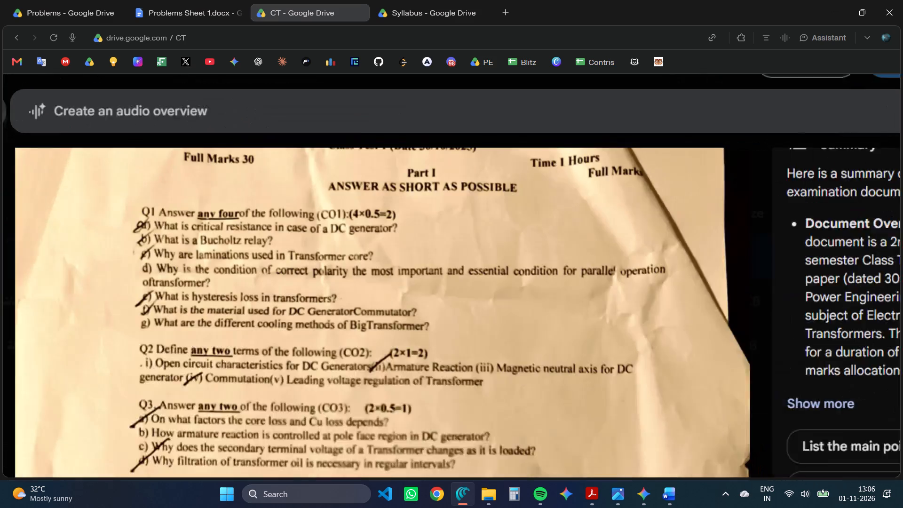
scroll(642, 153, "up", 2)
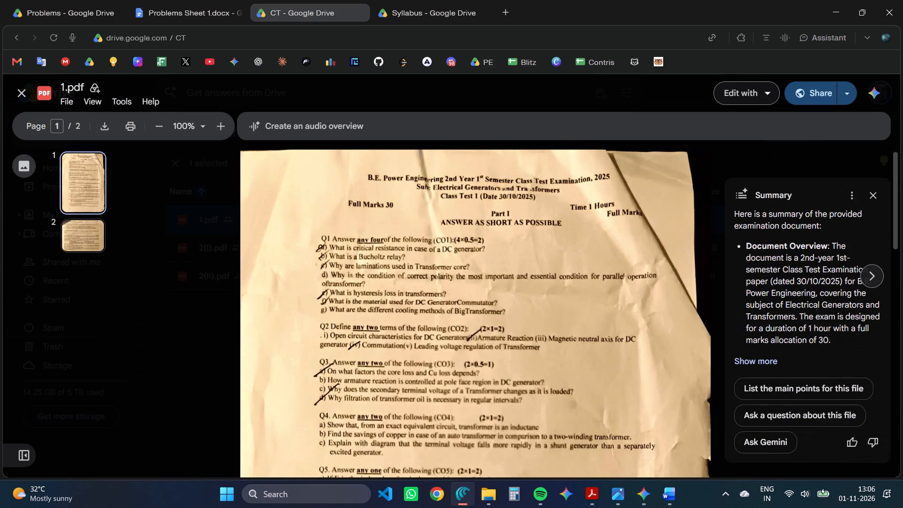
Dismiss the Summary card beside 1.pdf and reread the class test questions.
left_click(877, 200)
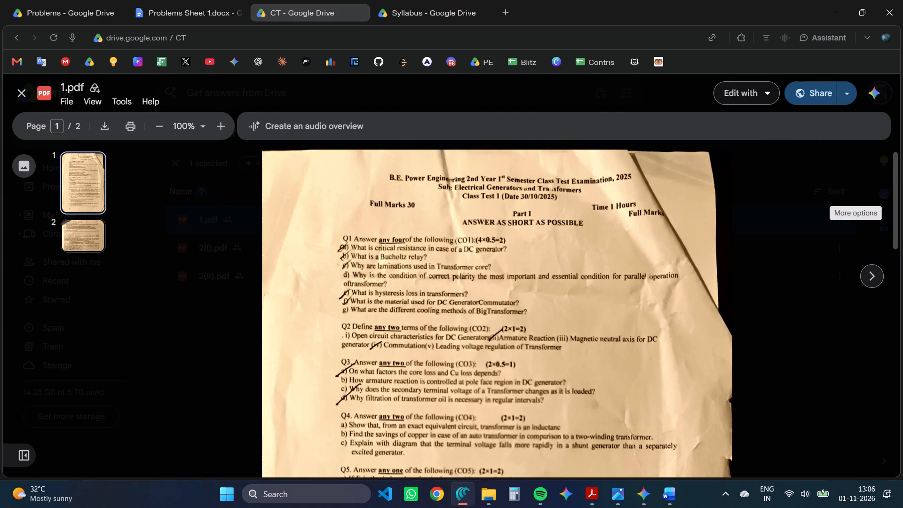
scroll(585, 238, "down", 2)
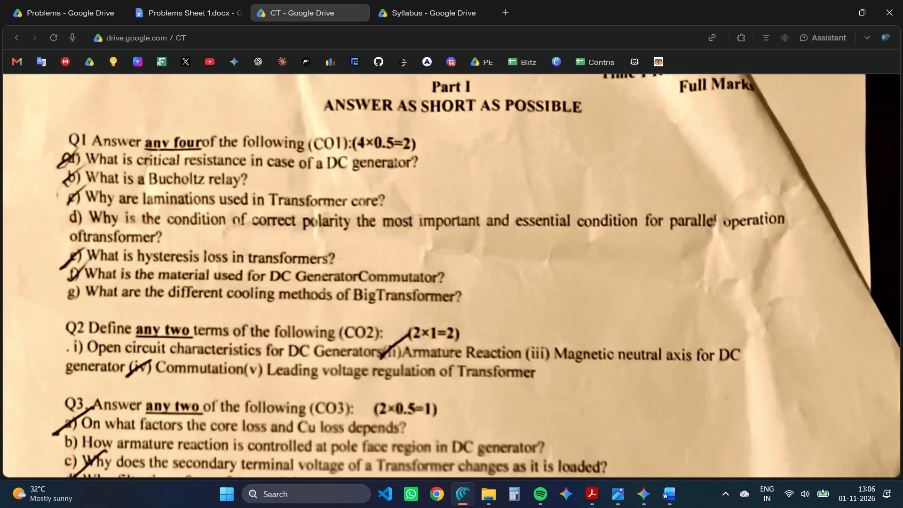
scroll(585, 238, "down", 2)
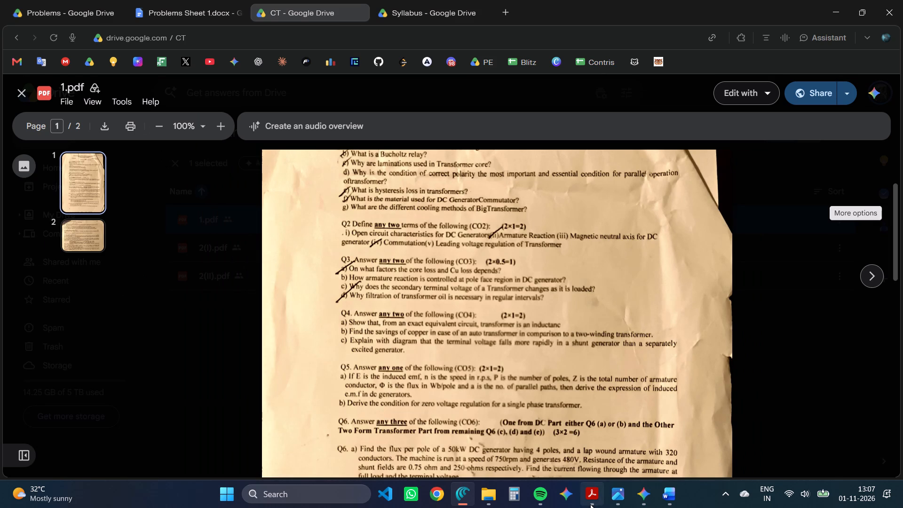
Switch to Acrobat and skim DC_Machine_Whole.pdf from the armature lamination slides through lap winding to the placement of brushes.
left_click(590, 504)
left_click(573, 241)
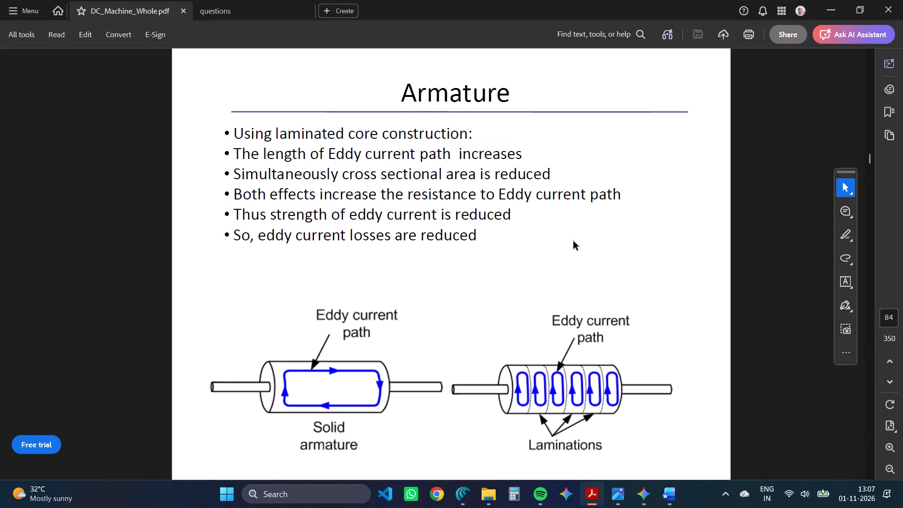
key("Right")
key("Right")
key("Right")
key("Right")
key("Right")
key("Right")
key("Right")
key("Right")
key("Right")
key("Right")
key("Right")
key("Right")
key("Right")
key("Right")
key("Right")
key("Right")
key("Right")
key("Right")
key("Right")
key("Right")
key("Right")
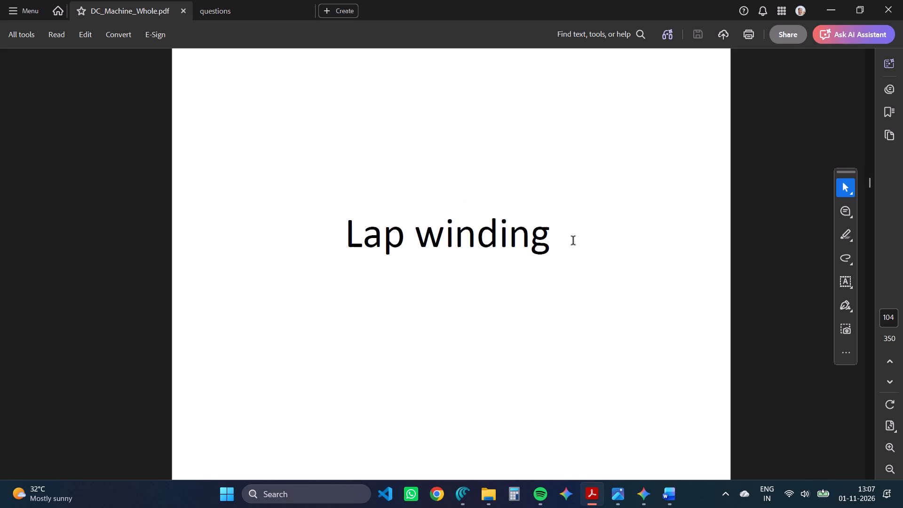
key("Right")
key("Right")
key("Right")
key("Right")
key("Right")
key("Right")
key("Right")
key("Right")
key("Right")
key("Right")
key("Right")
key("Right")
key("Right")
key("Right")
key("Right")
key("Right")
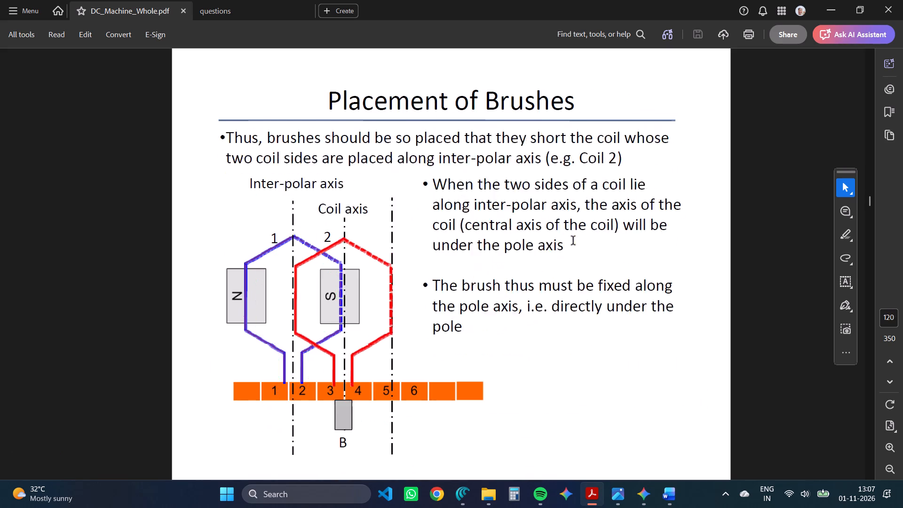
Look through the armature reaction and compensating winding slides, continuing to the Energy Conversion in DC machine slide.
key("Right")
key("Right")
key("Right")
key("Right")
key("Right")
key("Right")
key("Right")
key("Right")
key("Right")
key("Right")
key("Right")
key("Right")
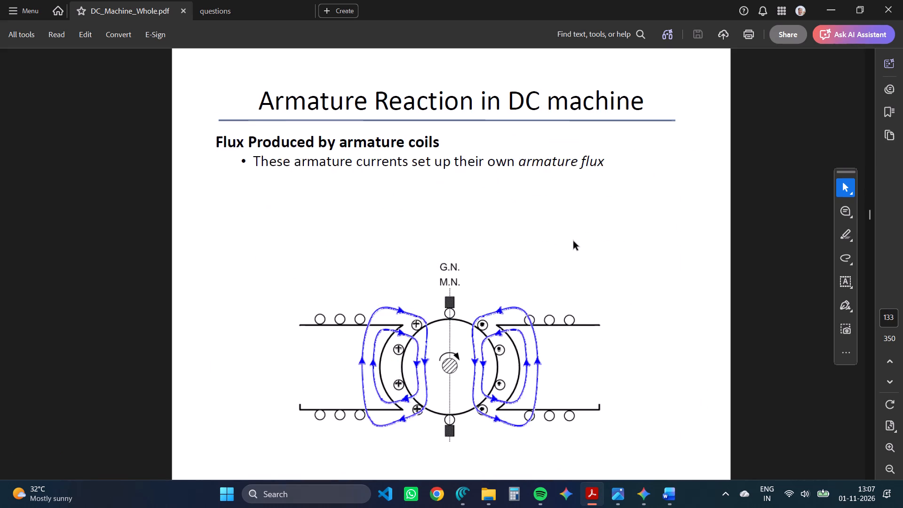
key("Right")
key("Right")
key("Right")
key("Right")
key("Right")
key("Right")
key("Right")
key("Right")
key("Right")
key("Right")
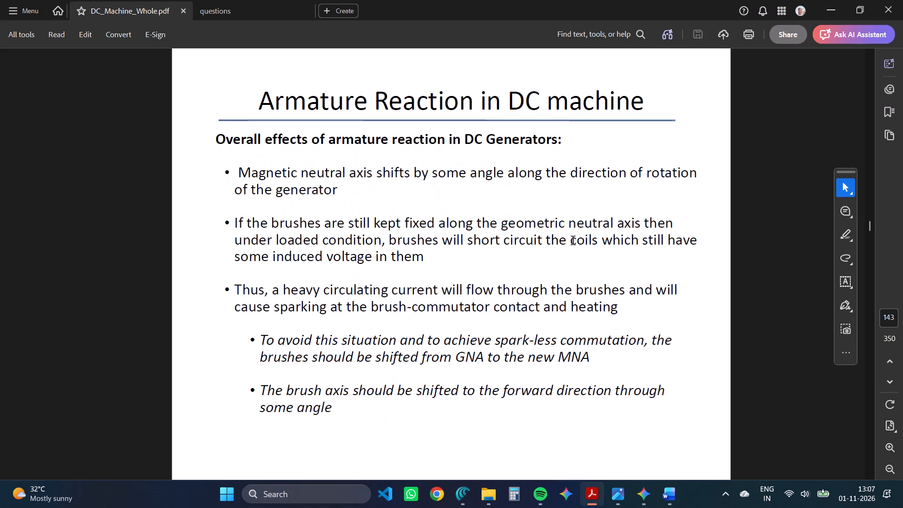
key("Right")
key("Right")
key("Right")
key("Right")
key("Right")
key("Right")
key("Right")
key("Right")
key("Right")
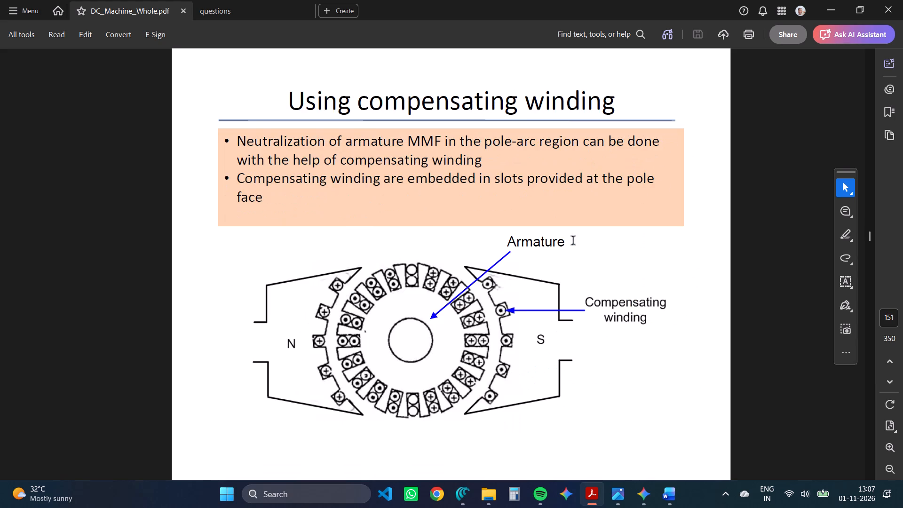
key("Right")
key("Right")
key("Right")
key("Right")
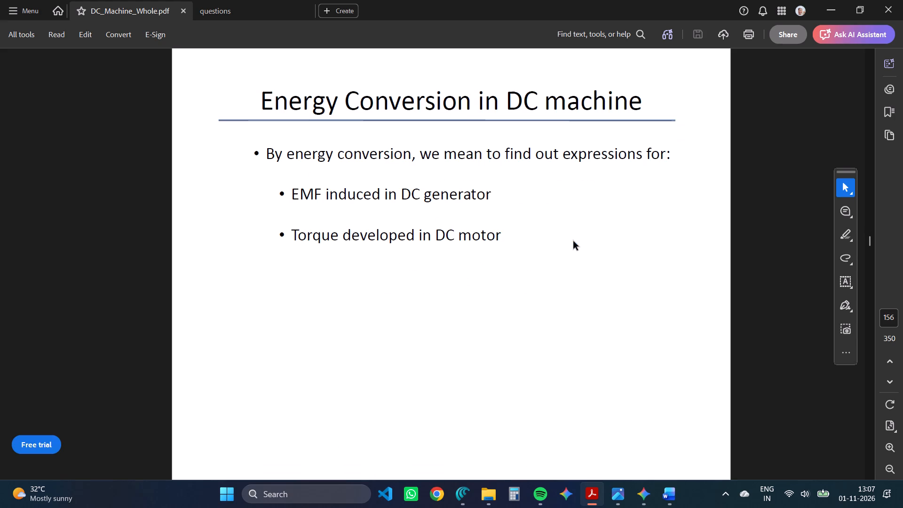
Examine the induced EMF derivation, the back torque and back EMF slides, and the numerical problems that follow them.
key("Right")
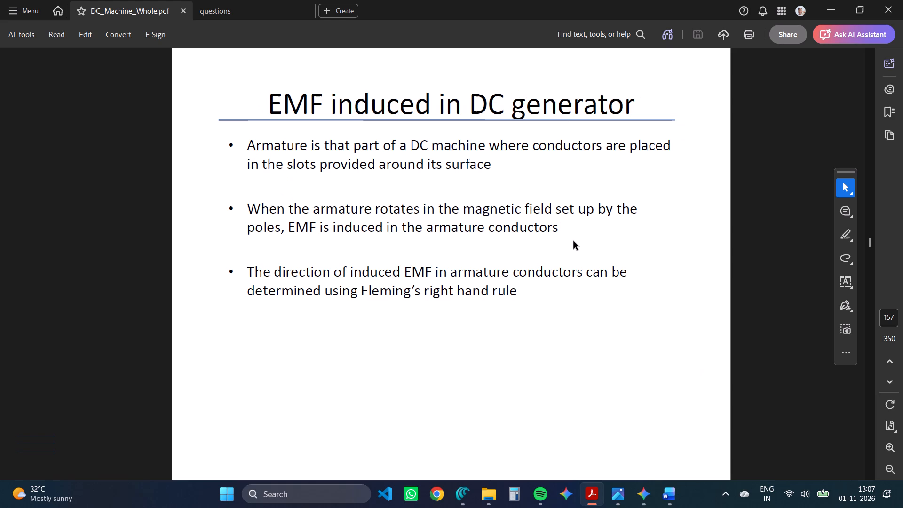
key("Right")
key("Right")
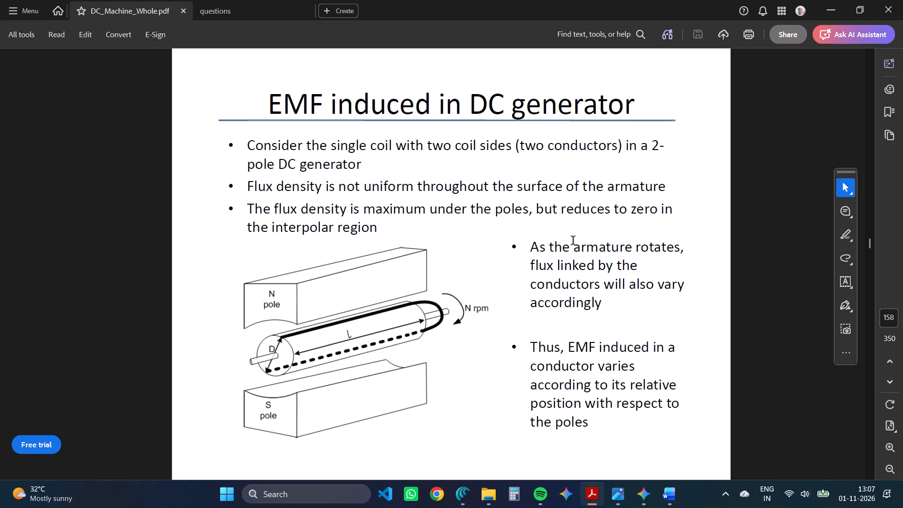
key("Right")
key("Right")
left_click(686, 231)
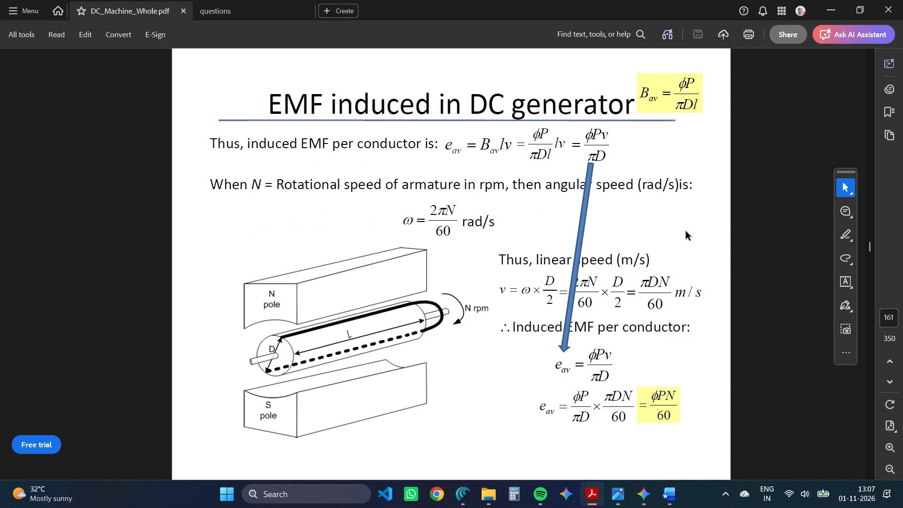
key("Right")
key("Right")
key("Right")
key("Right")
key("Right")
key("Right")
key("Right")
key("Right")
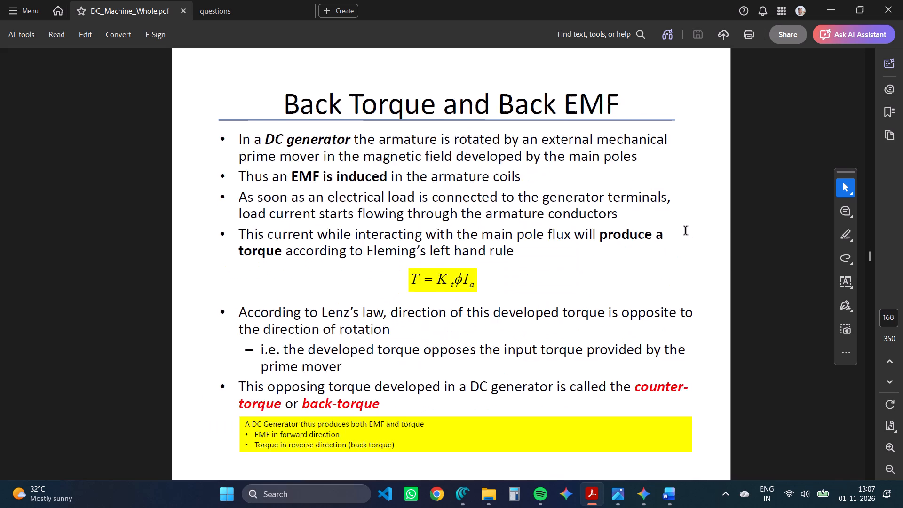
key("Right")
key("Right")
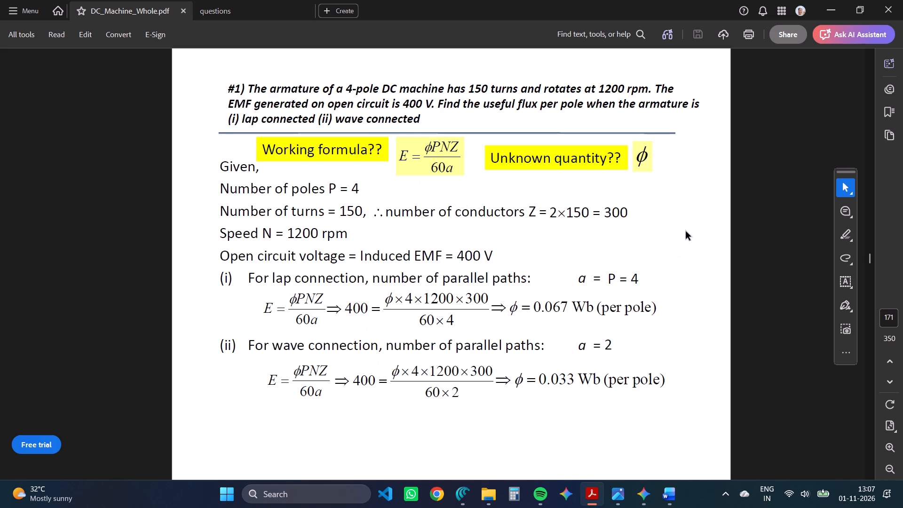
key("Right")
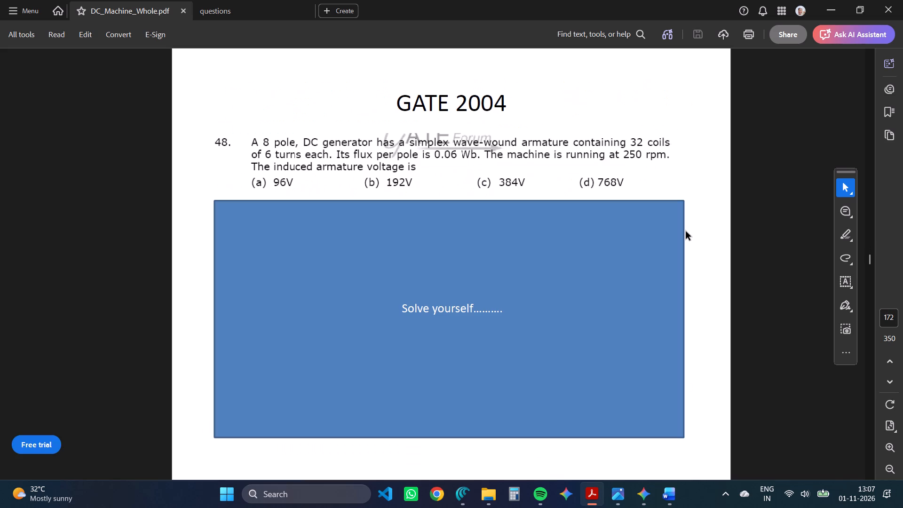
key("Right")
key("Right")
key("Right")
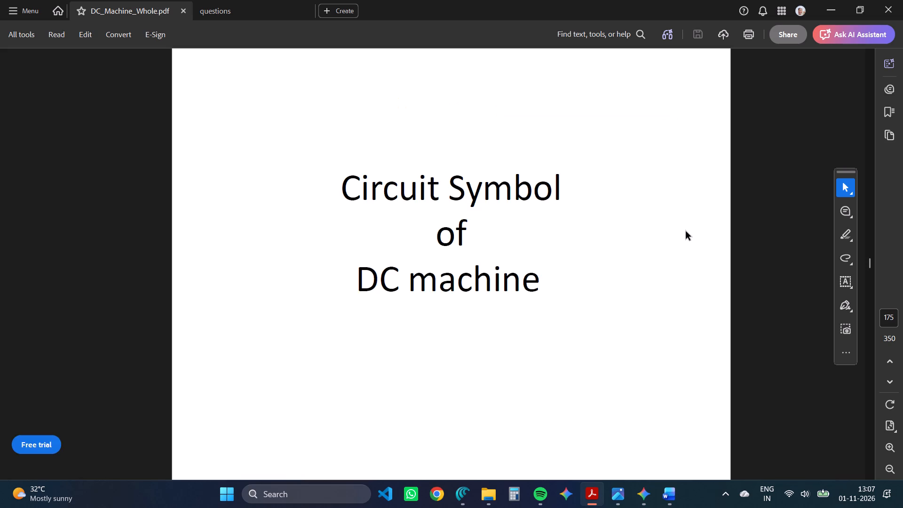
Review the circuit model slides for the DC machine, continuing to the start of the excitation section.
key("Right")
key("Right")
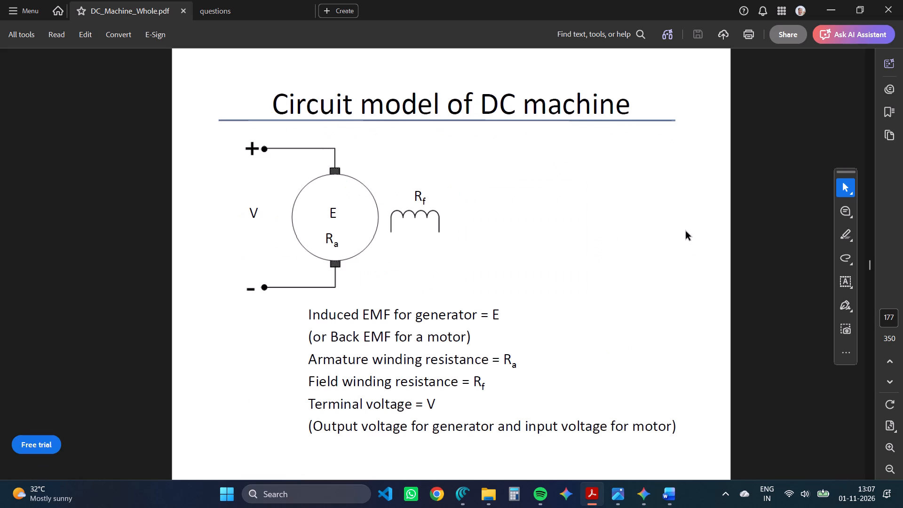
key("Right")
key("Right")
key("Right")
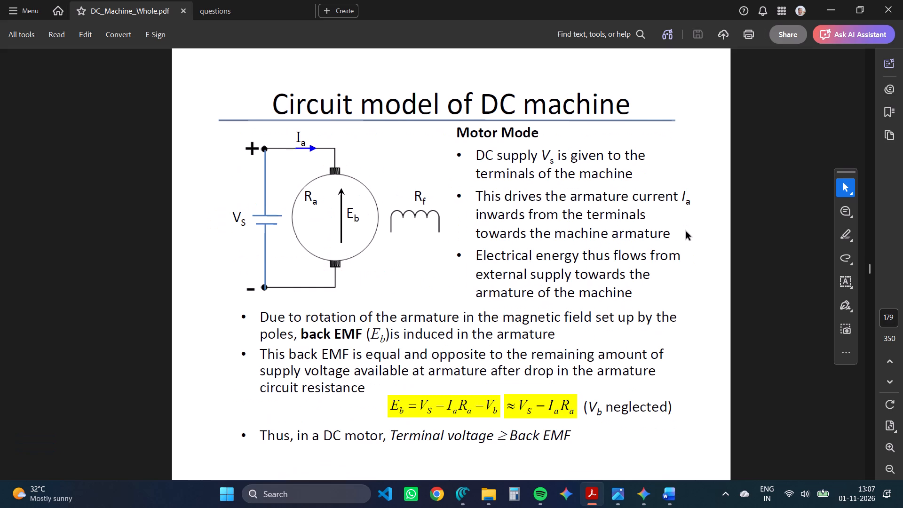
key("Right")
key("Right")
key("Right")
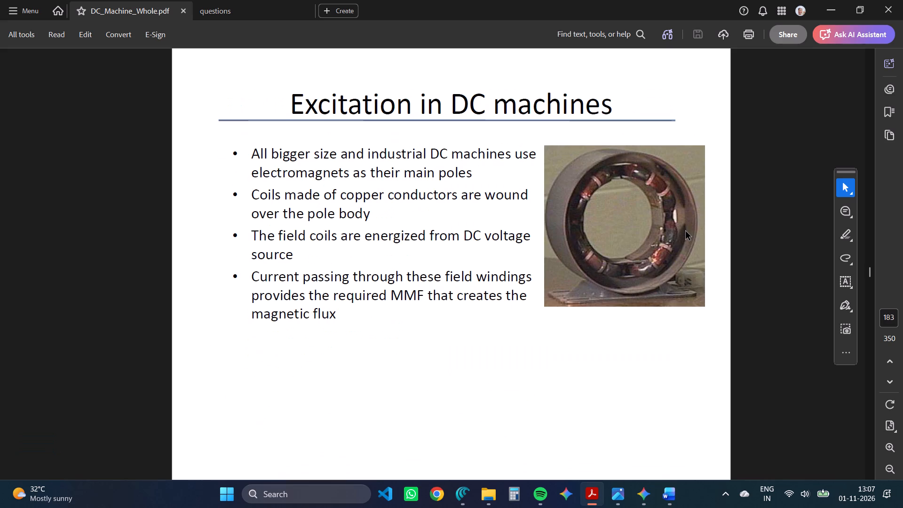
Look through the excitation slides covering separate, self, series and compound machines, up to the excitation Summary slide.
key("Left")
key("Left")
key("Right")
key("Right")
key("Right")
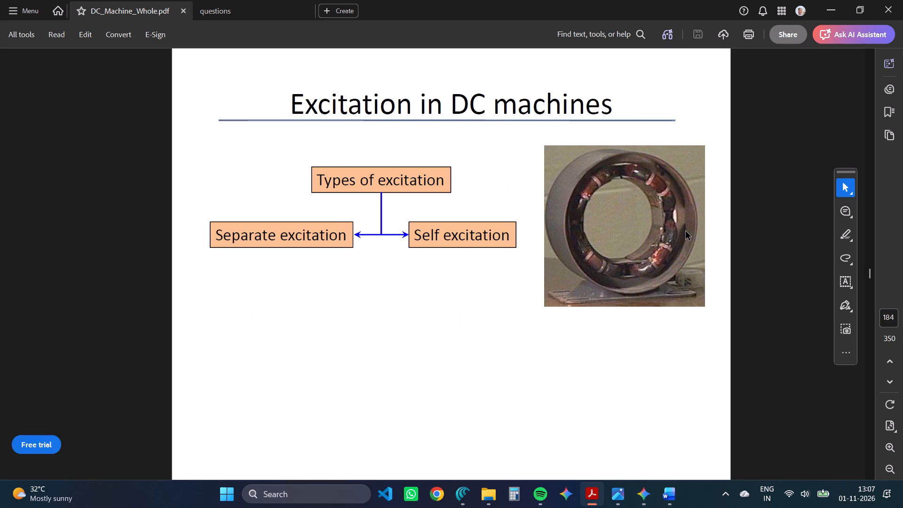
key("Right")
key("Right")
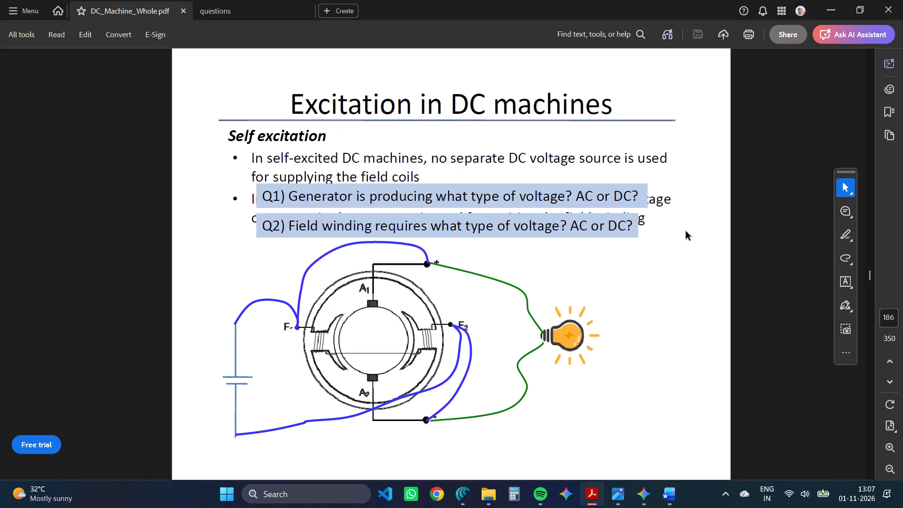
key("Right")
key("Right")
key("Right")
key("Right")
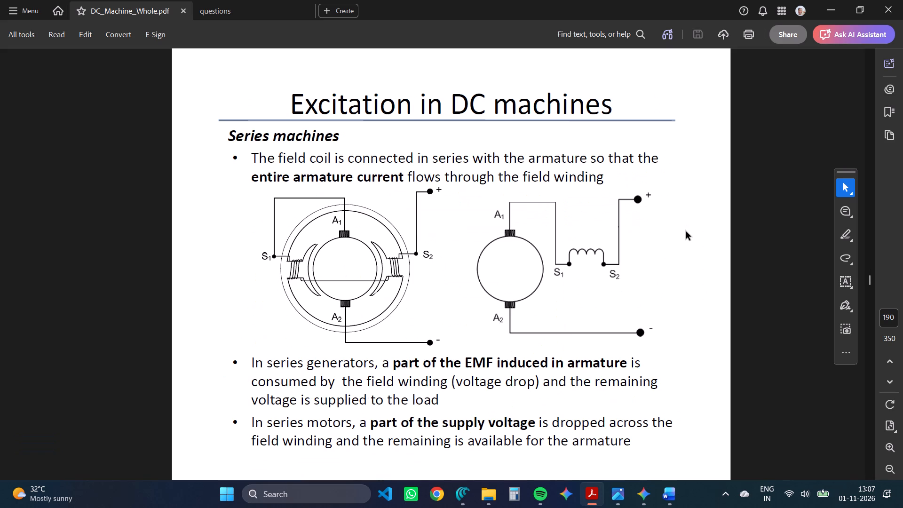
key("Right")
key("Right")
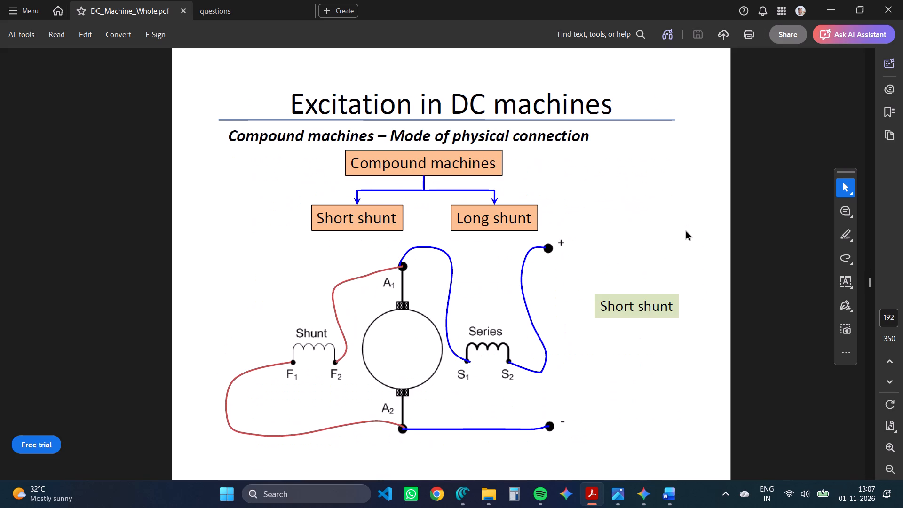
key("Right")
key("Right")
key("Right")
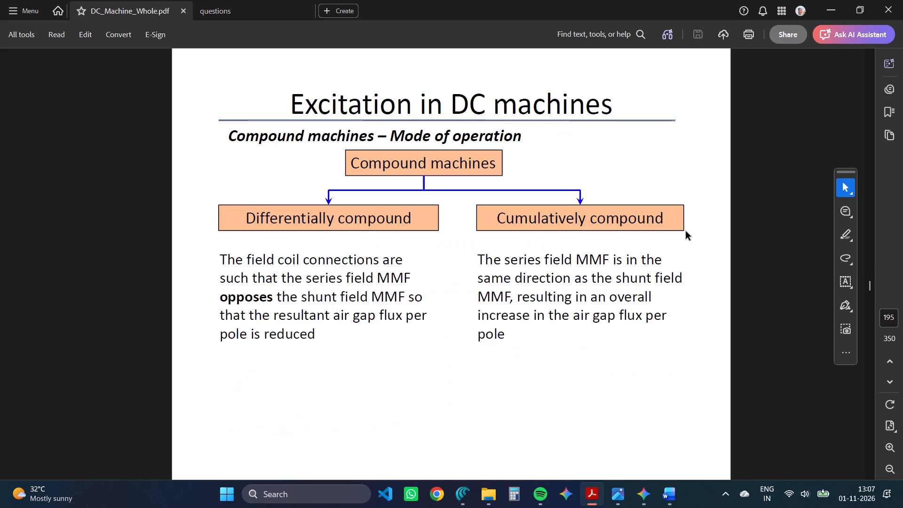
key("Right")
key("Right")
key("Right")
key("Right")
key("Right")
key("Right")
key("Right")
key("Right")
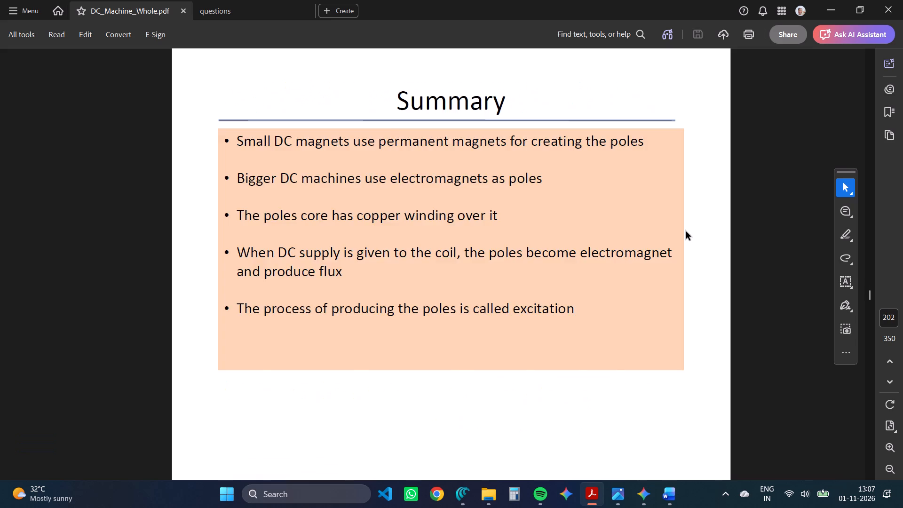
Look through the Characteristics of DC generators slides, continuing to the Open Circuit Characteristics (OCC) slide on E versus field current.
key("Right")
key("Right")
key("Left")
key("Right")
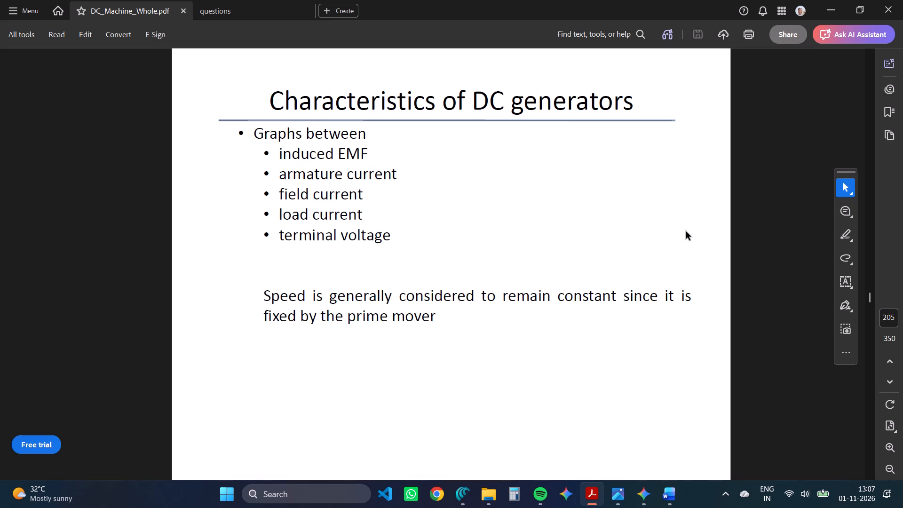
key("Right")
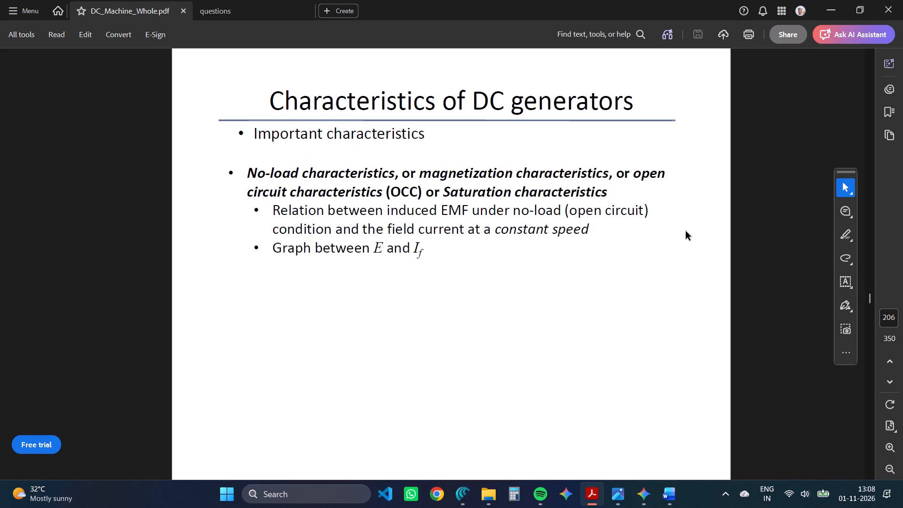
key("Right")
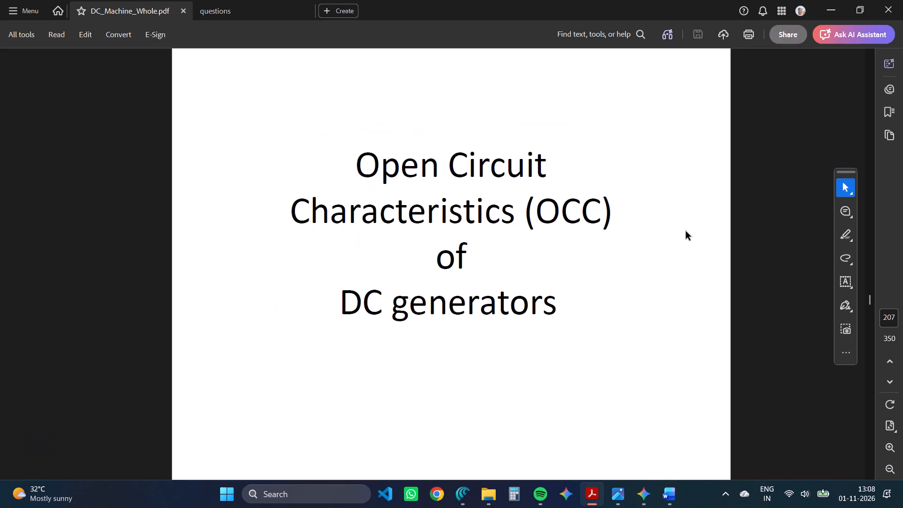
key("Right")
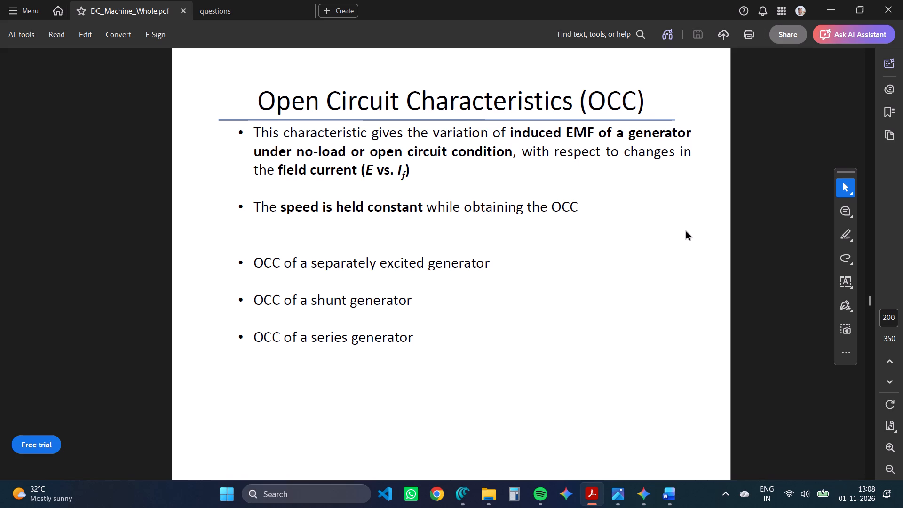
key("Right")
key("Left")
key("Left")
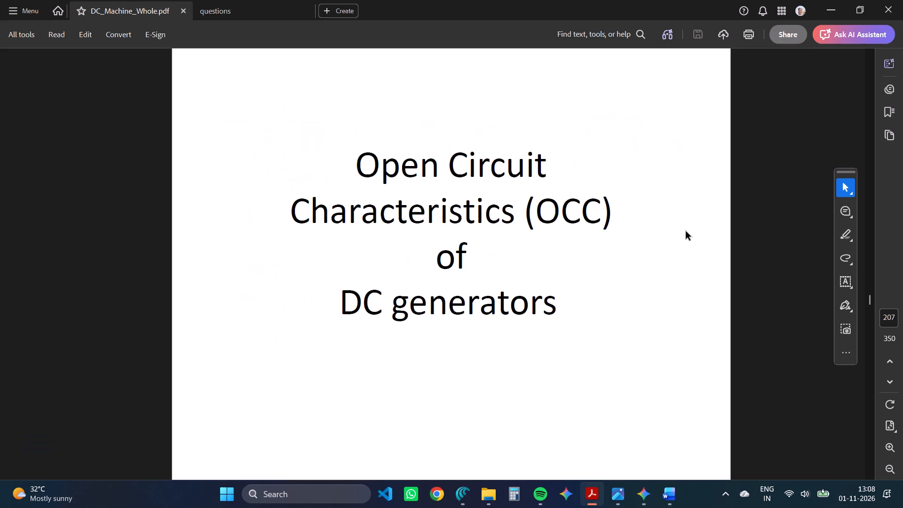
key("Right")
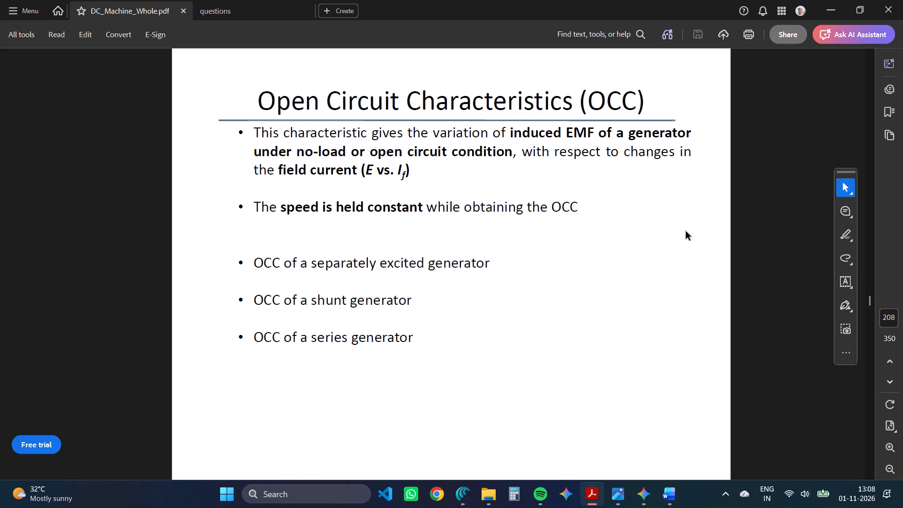
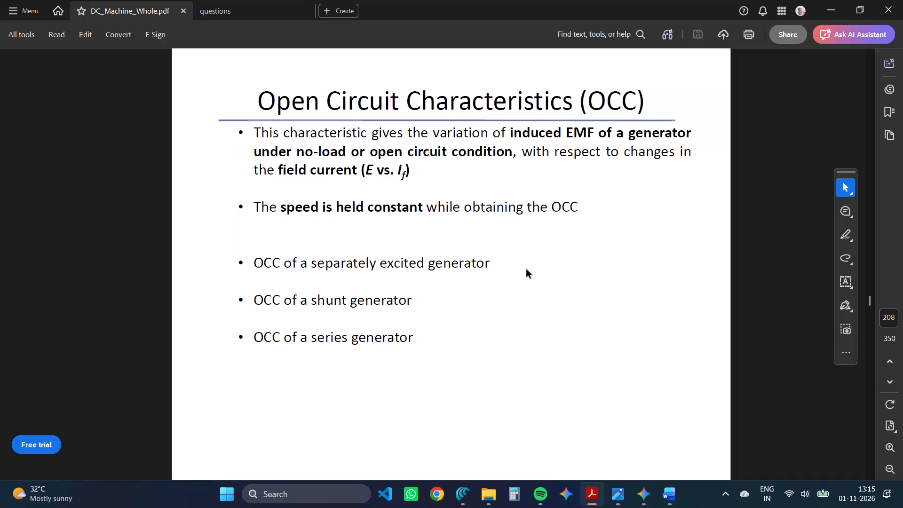
Check the OCC slides for DC generators against the handwritten question list and the class test paper 1.pdf in the browser.
key("Right")
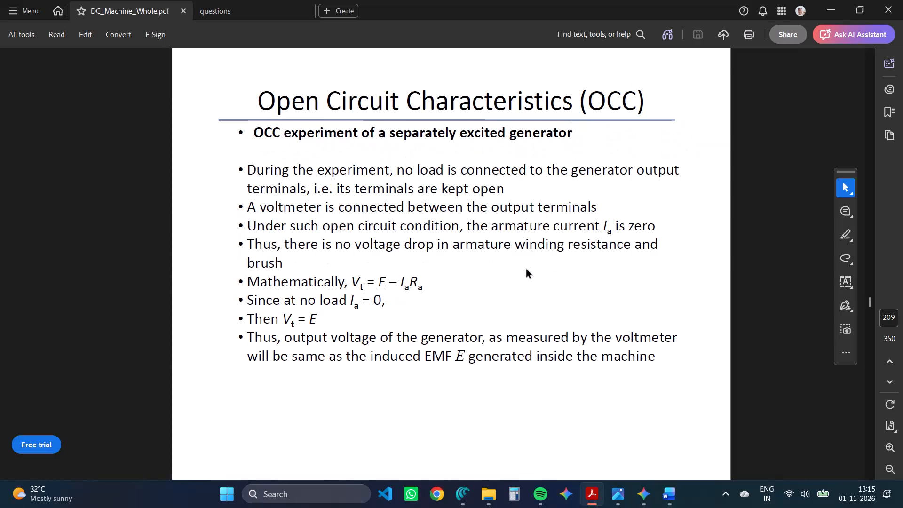
key("Left")
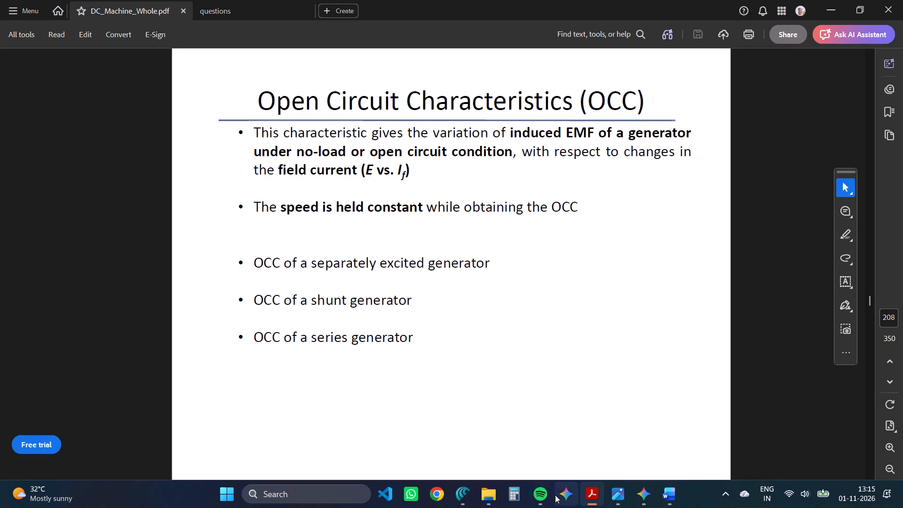
left_click(616, 484)
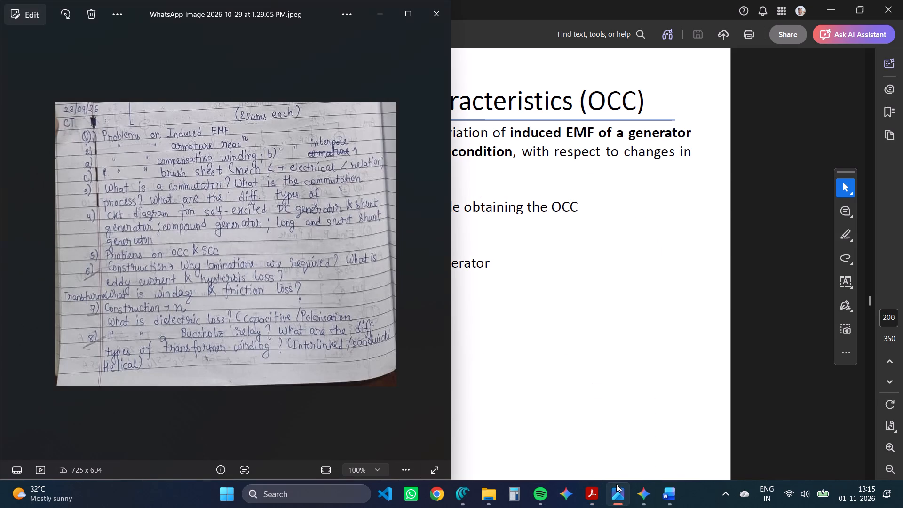
left_click(616, 484)
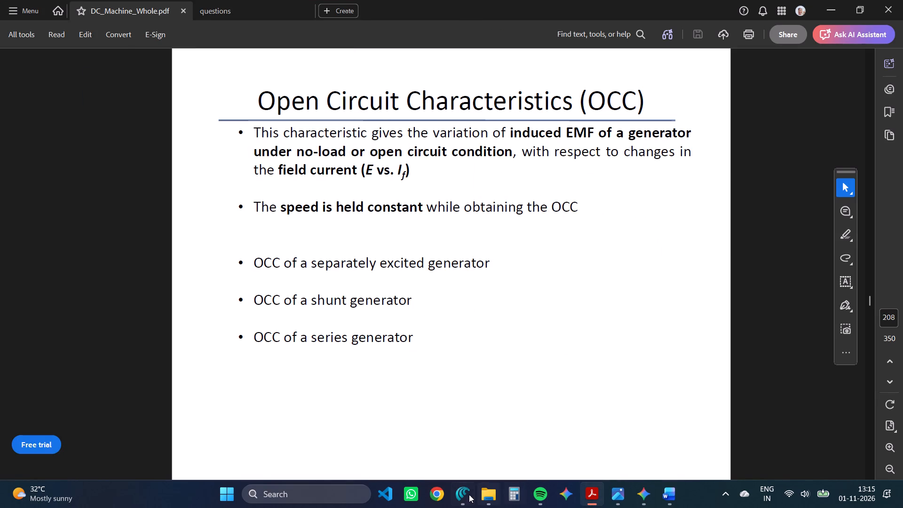
left_click(468, 494)
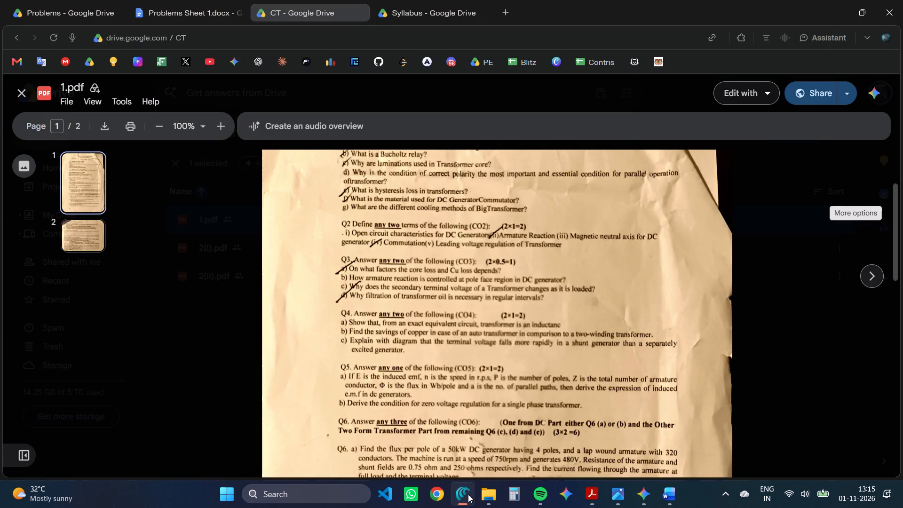
left_click(468, 494)
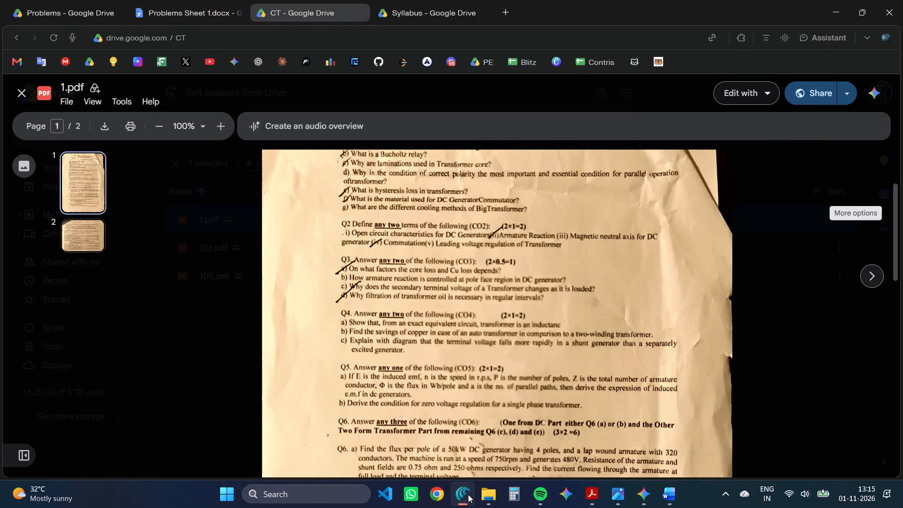
left_click(468, 494)
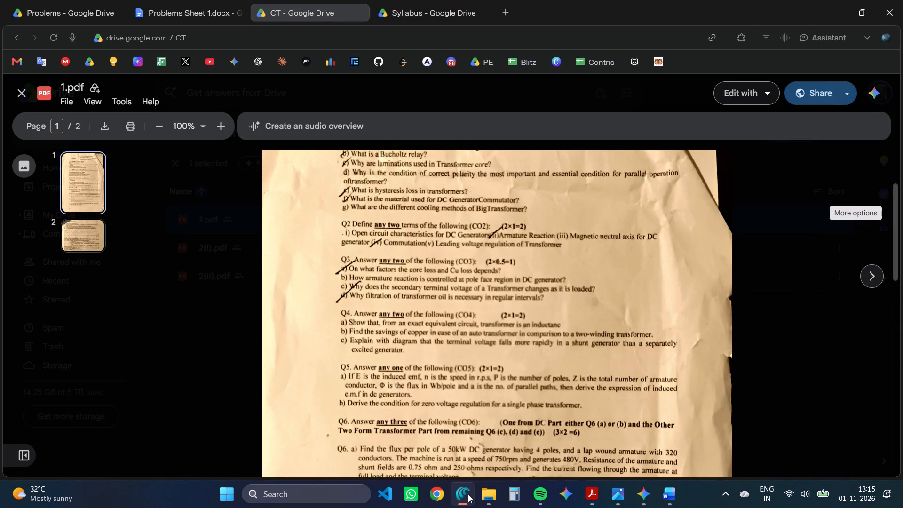
left_click(468, 494)
Switch to the Word document and add question 4, "Open circuit Characteristics for DC Generators", below the Windage Loss bullet.
left_click(660, 489)
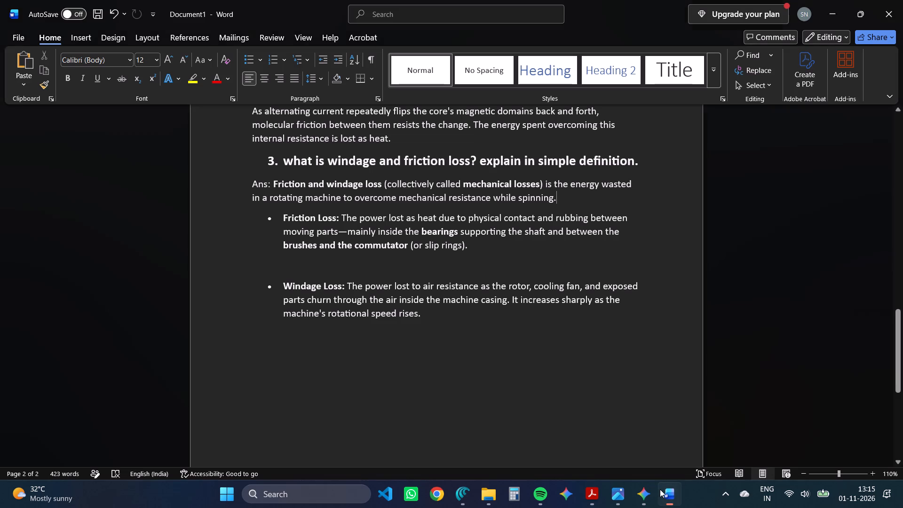
left_click(405, 371)
key("4")
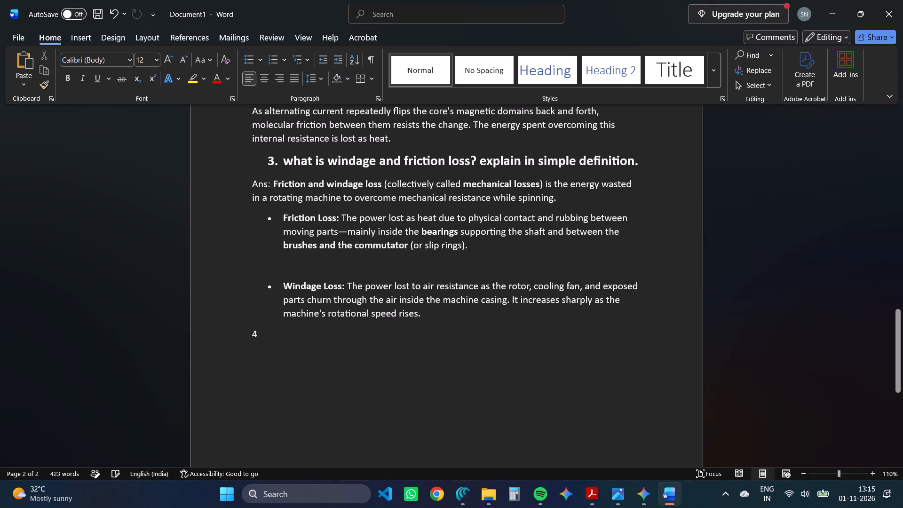
type(". Open circuit Charate")
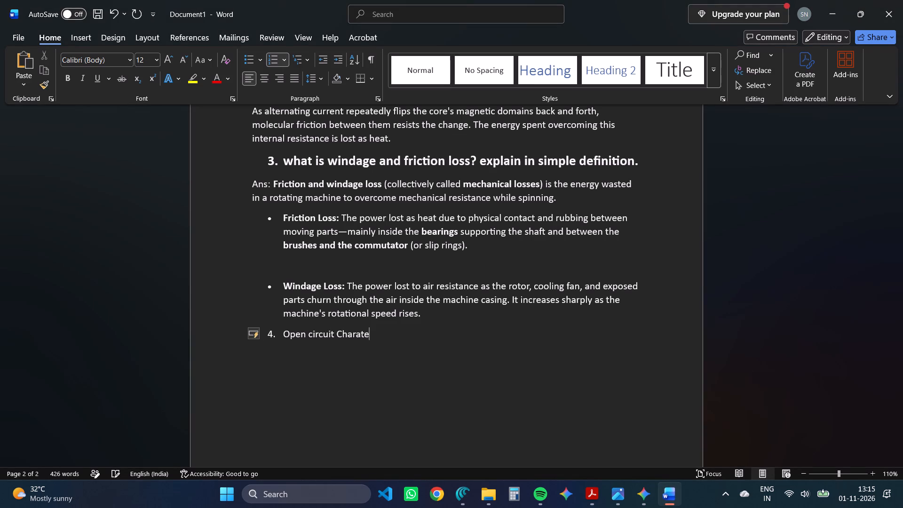
key("BackSpace")
key("BackSpace")
type("cteristics for DC Generators")
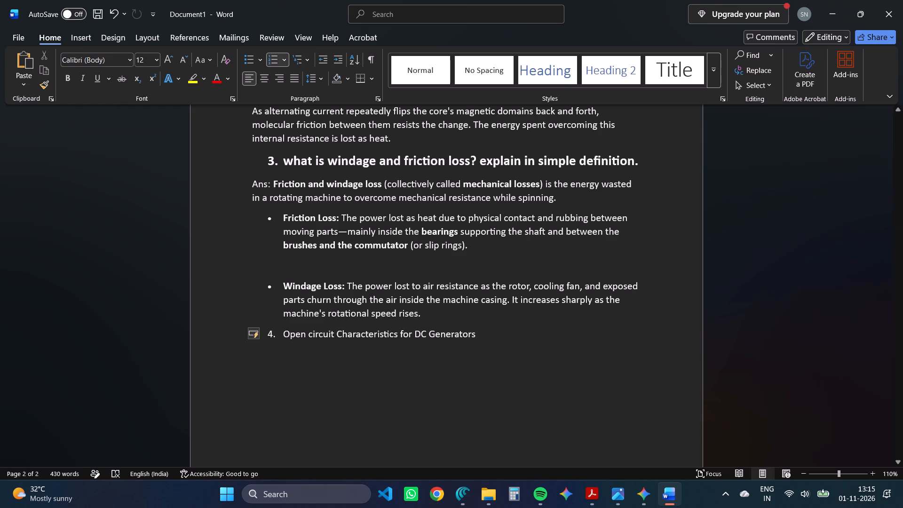
Format the question 4 line as bold at 16 pt and end it with a full stop.
triple_click(392, 333)
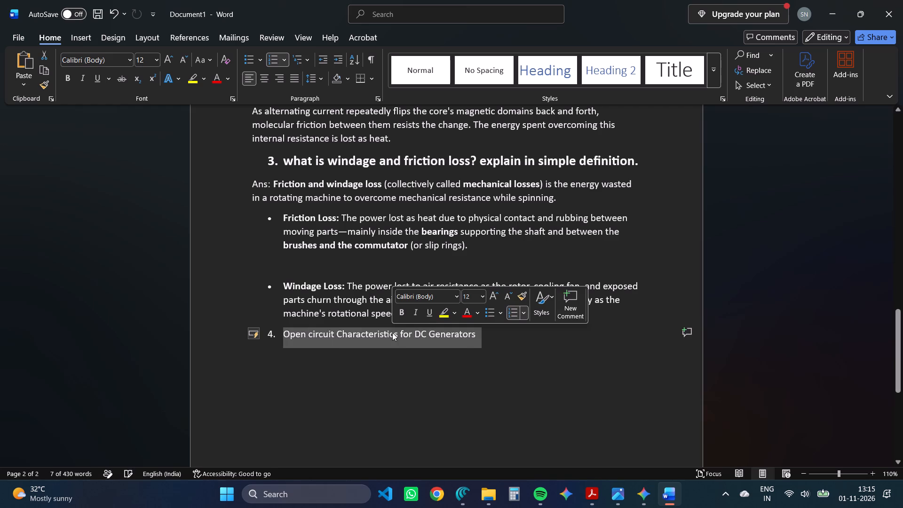
triple_click(392, 333)
left_click(71, 79)
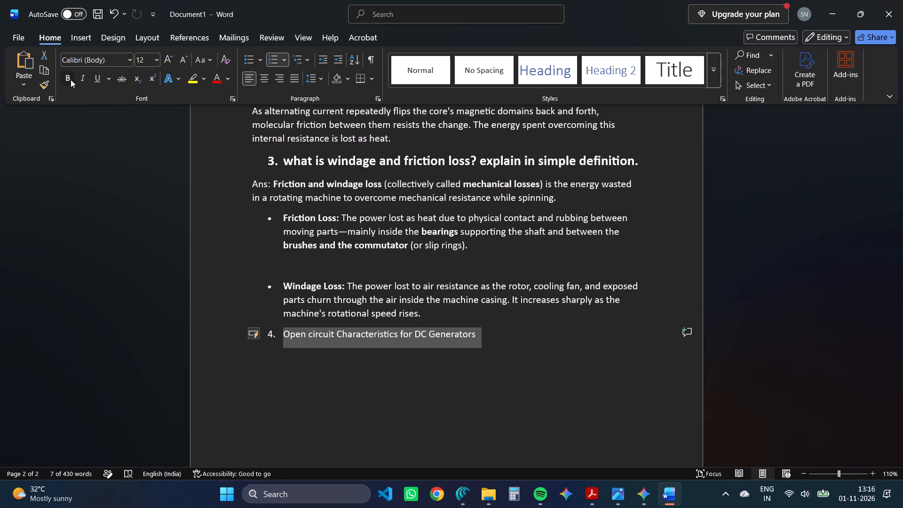
left_click(168, 57)
left_click(168, 57)
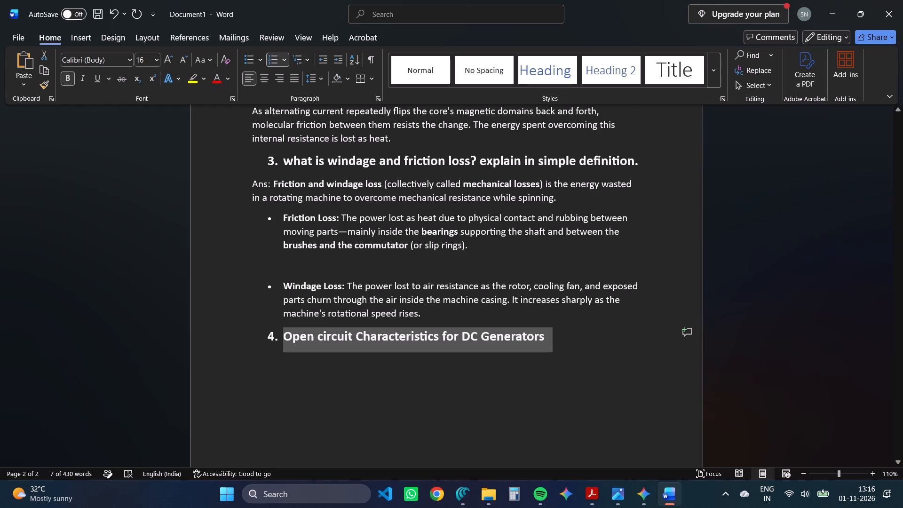
left_click(562, 333)
key("period")
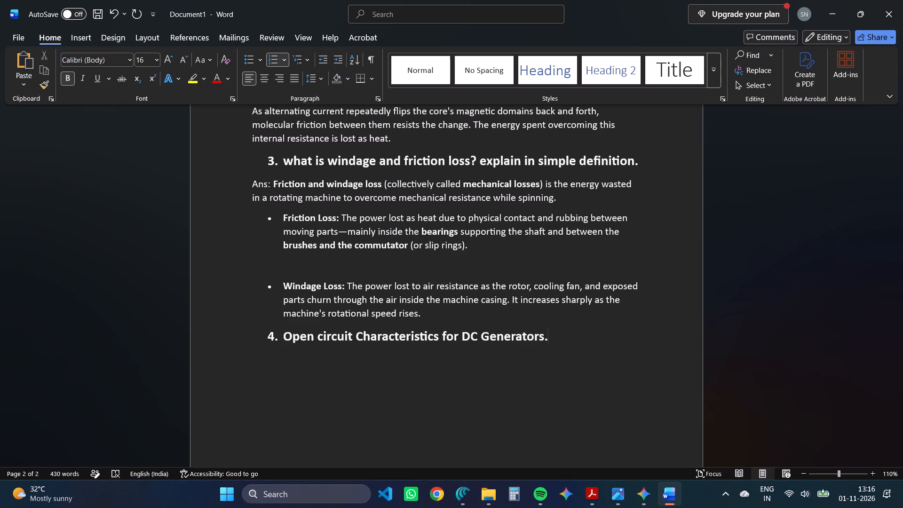
Start an unnumbered, non-bold answer line reading "Ans:" beneath the question 4 heading.
key("Return")
key("BackSpace")
key("BackSpace")
key("BackSpace")
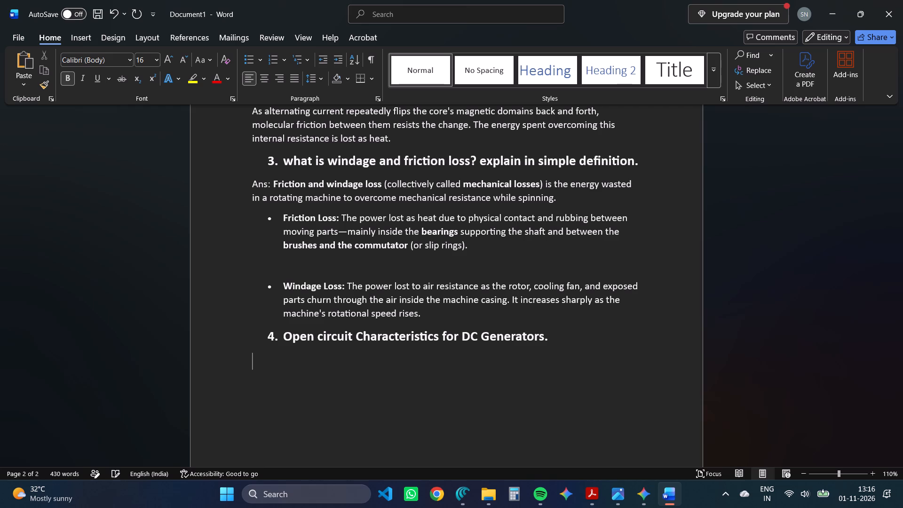
key("shift+a")
key("BackSpace")
left_click(65, 80)
type("Ans")
key("shift+colon")
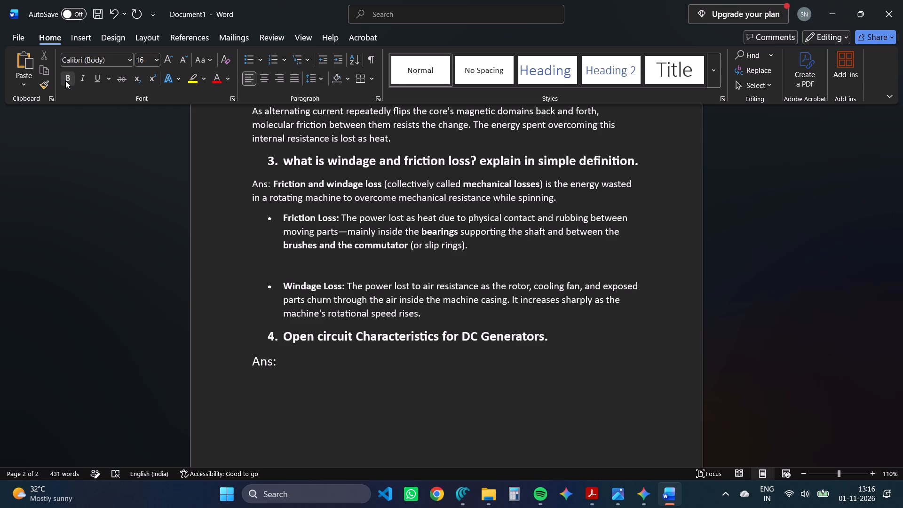
key("space")
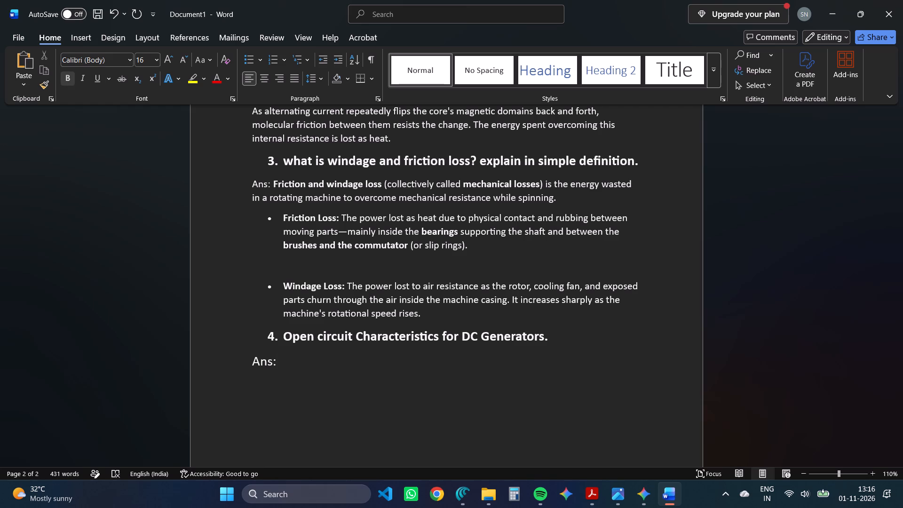
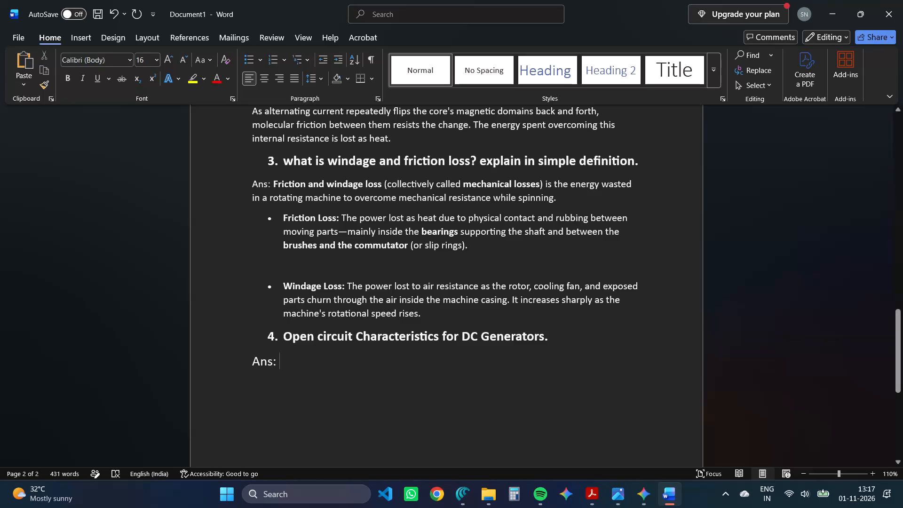
Copy the first two Open Circuit Characteristics bullets from the DC_Machine_Whole PDF into the Word document after the question 4 "Ans:".
left_click(591, 495)
left_click(591, 495)
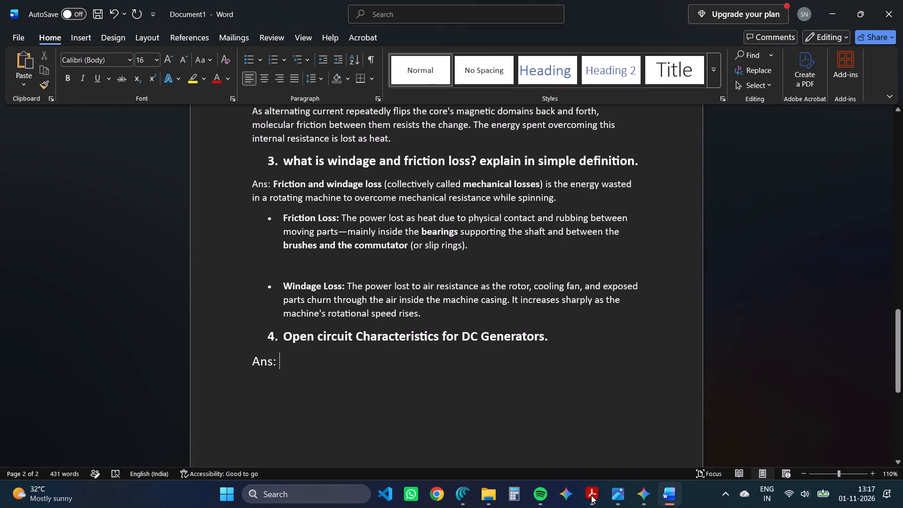
left_click(591, 495)
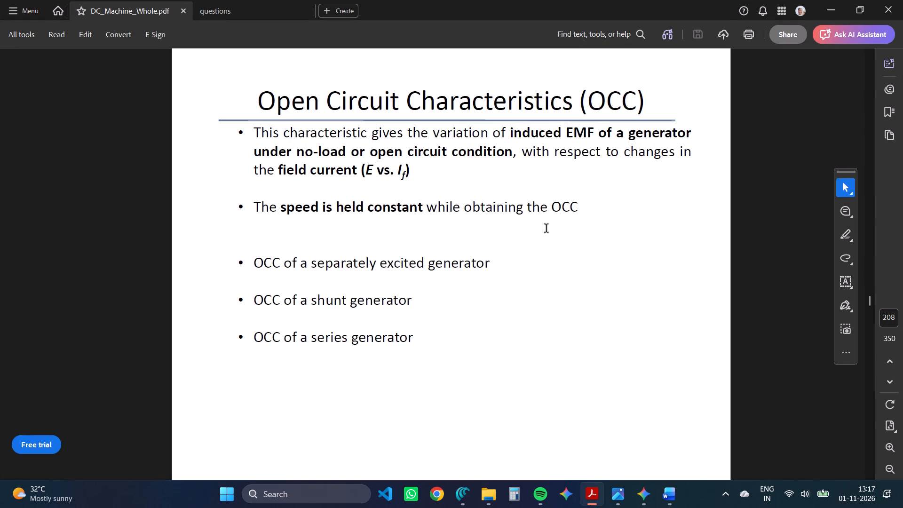
left_click_drag(579, 204, 418, 143)
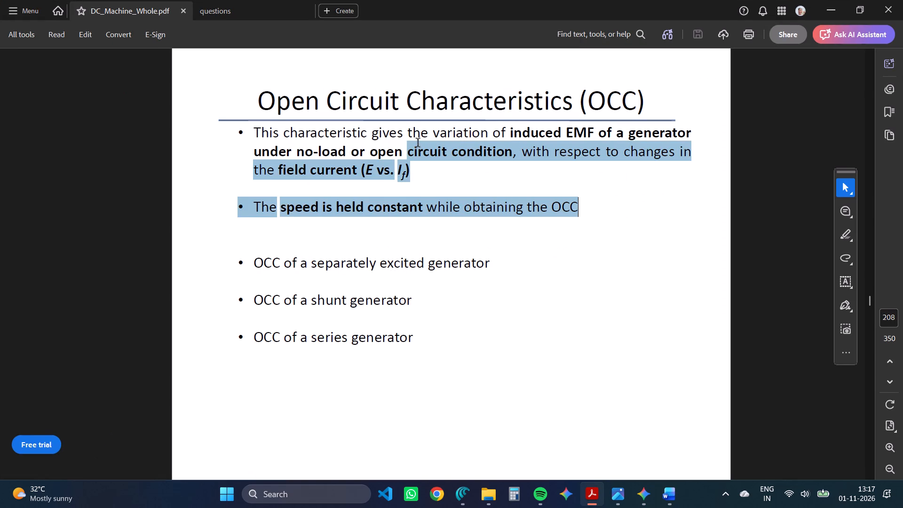
left_click_drag(418, 143, 281, 135)
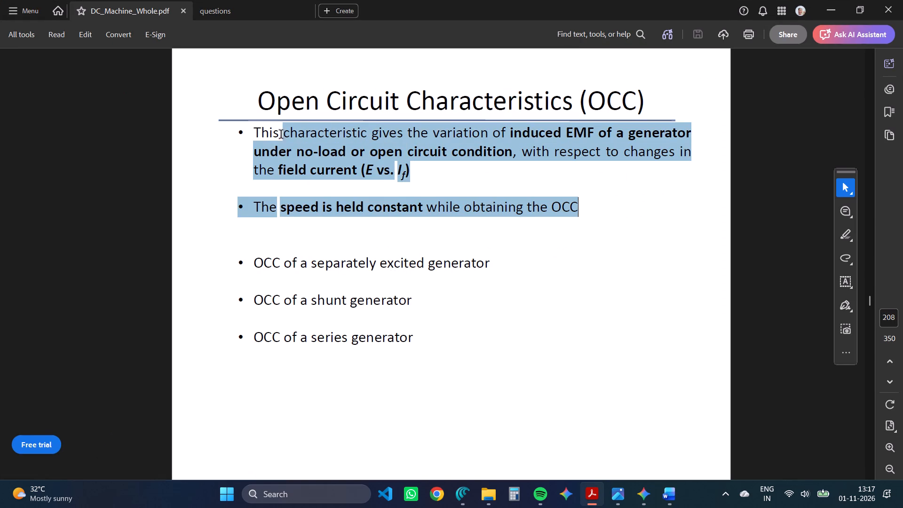
left_click_drag(281, 135, 266, 135)
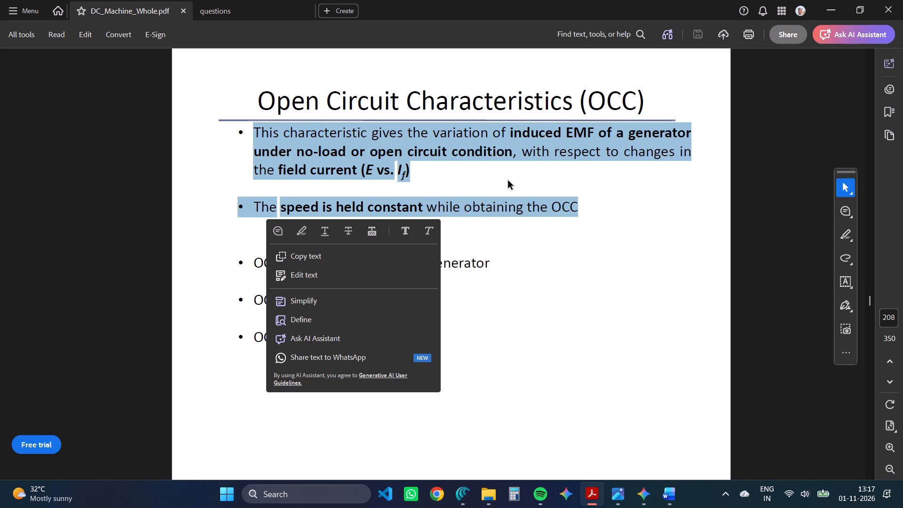
key("ctrl+c")
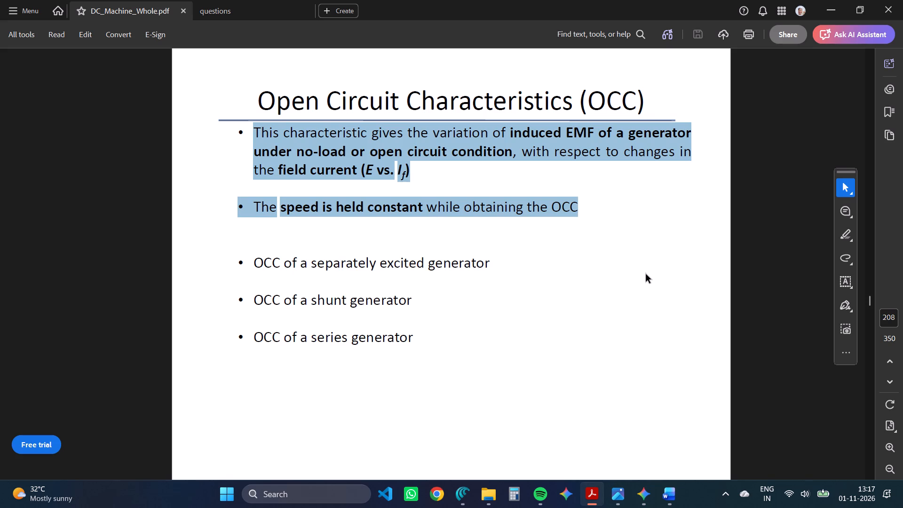
left_click(670, 492)
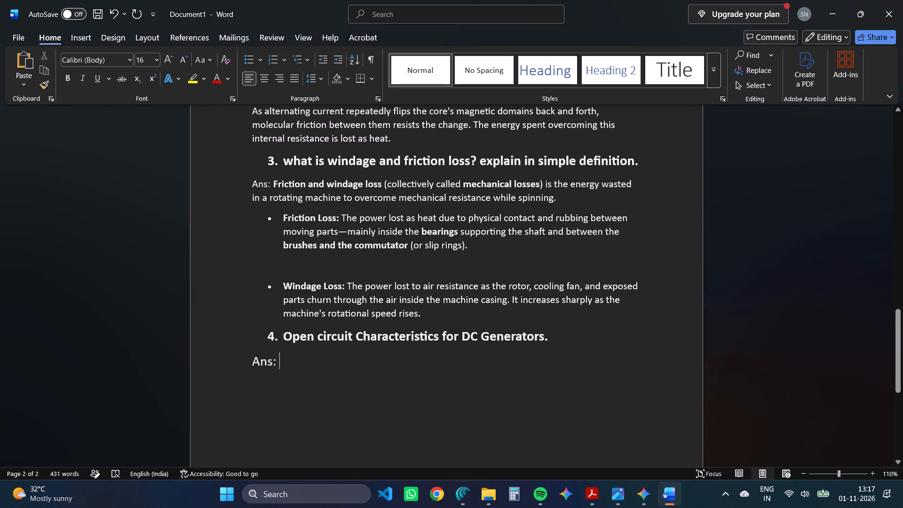
key("ctrl+v")
Format the pasted open circuit characteristics answer as non-bold text at 12 pt.
scroll(358, 391, "down", 1)
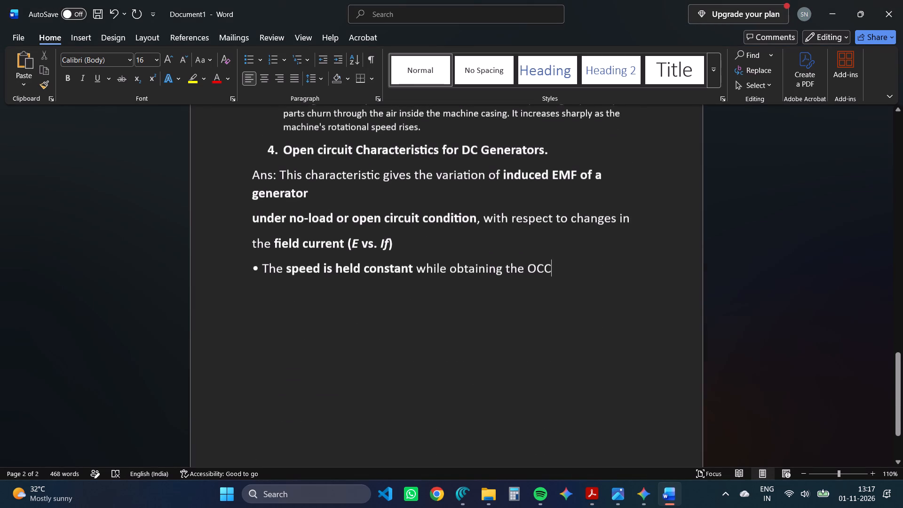
left_click_drag(557, 264, 410, 225)
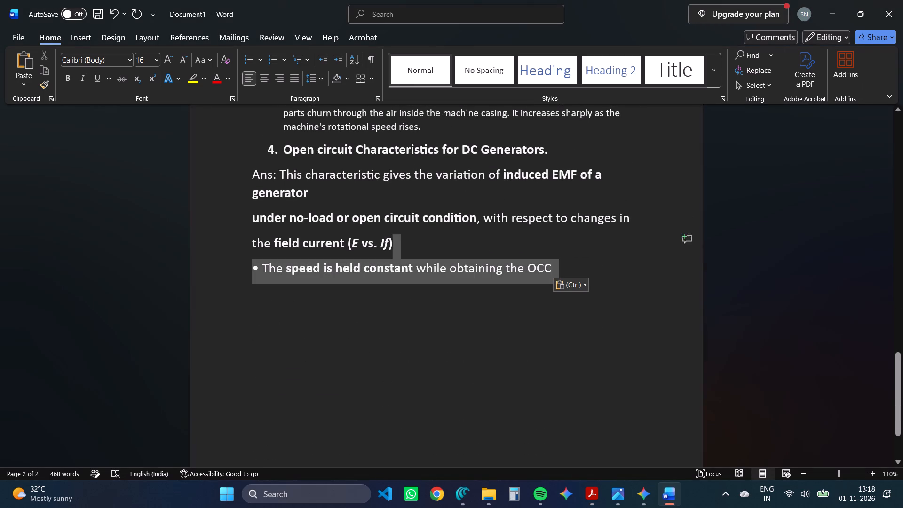
left_click_drag(410, 225, 284, 183)
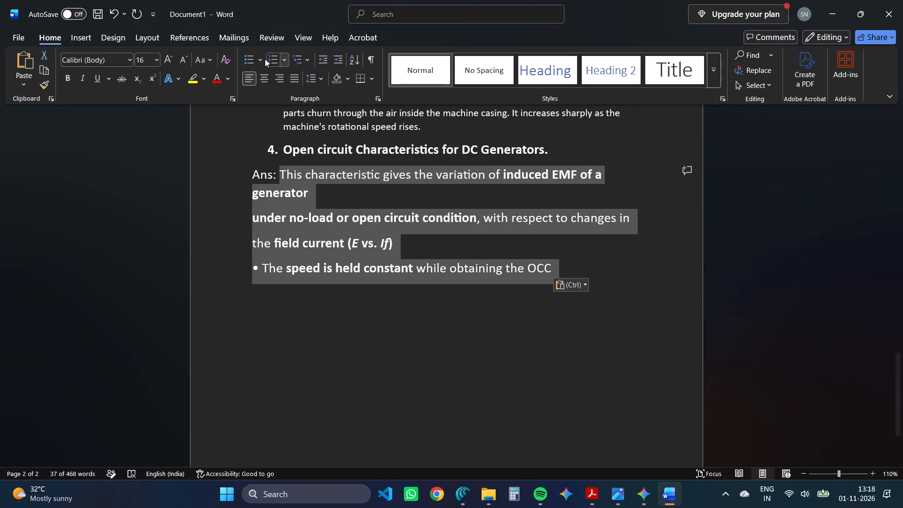
left_click(180, 55)
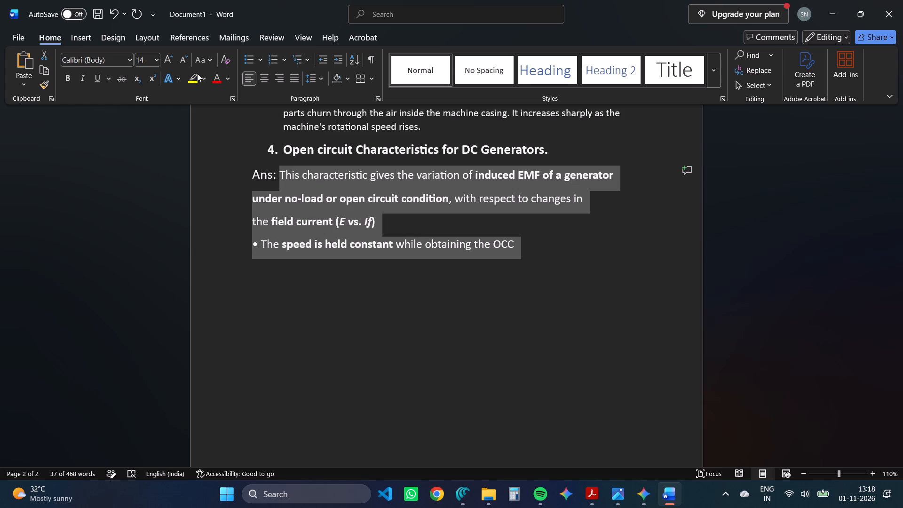
Format the pasted open circuit characteristics answer under question 4 as non-bold text at 12 pt.
left_click(66, 79)
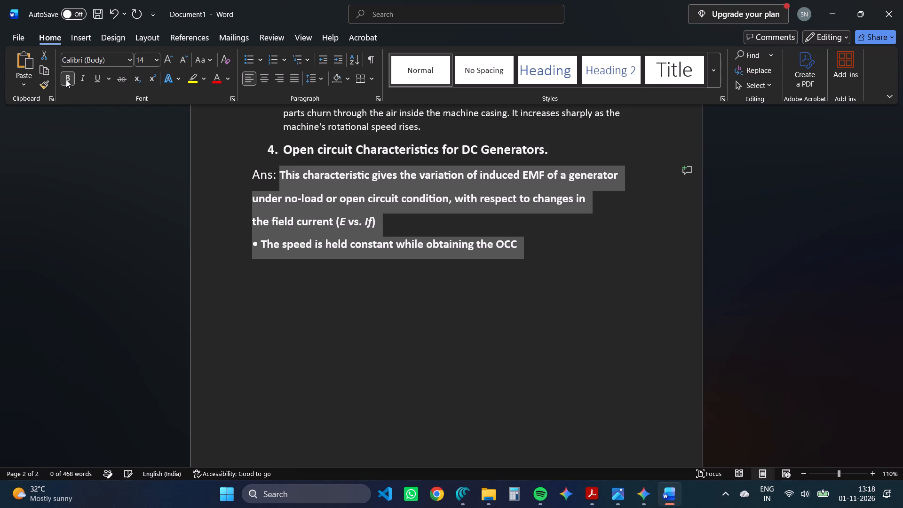
left_click(66, 79)
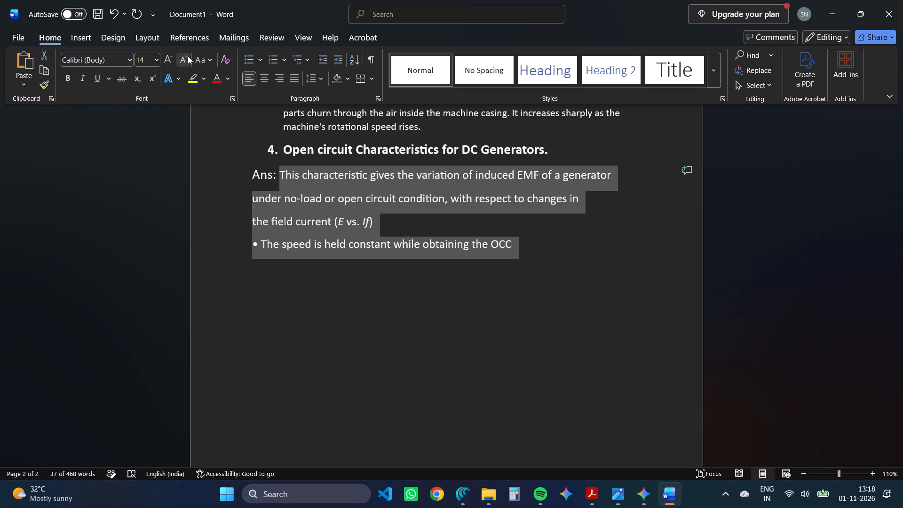
left_click(182, 57)
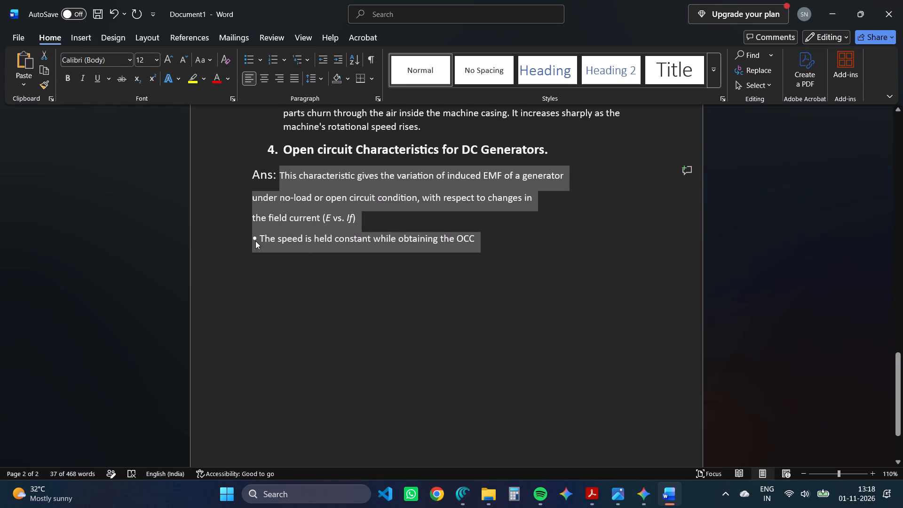
Start a new empty line beneath the last bullet of the question 4 answer, about holding the speed constant.
left_click(260, 236)
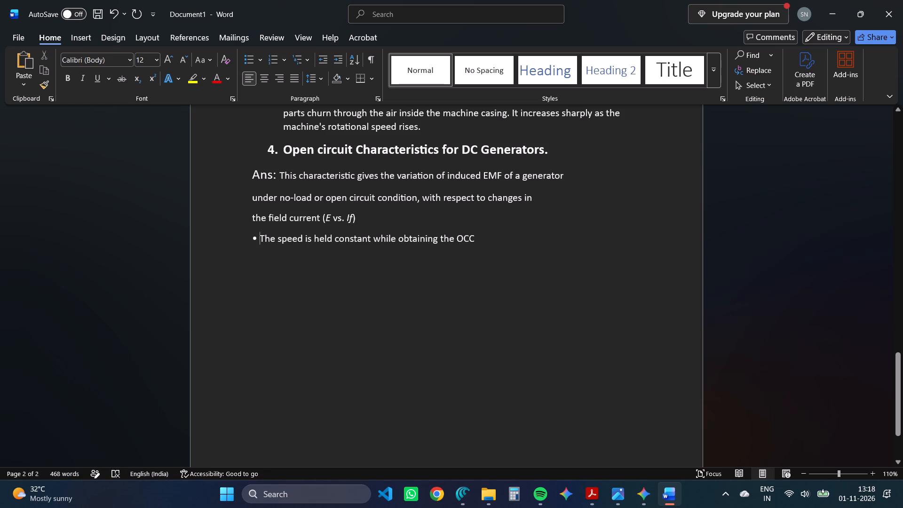
left_click(497, 240)
key("Return")
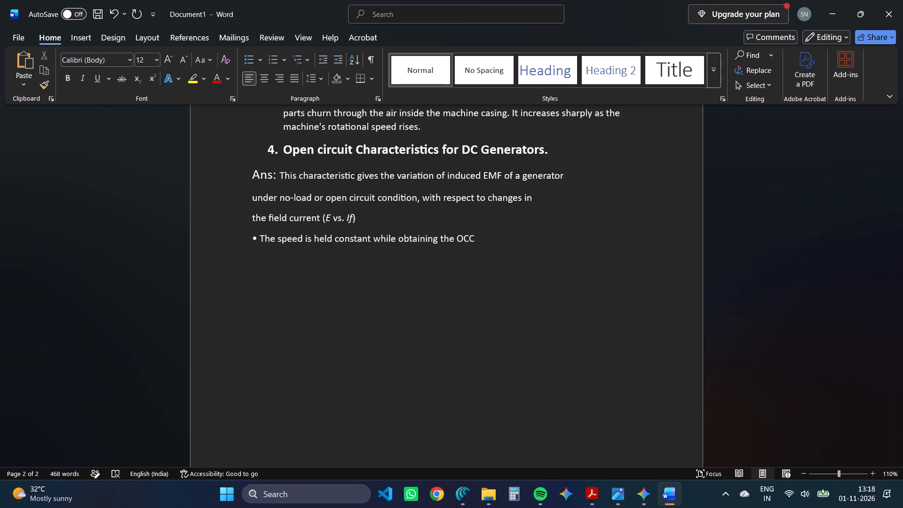
key("BackSpace")
key("Return")
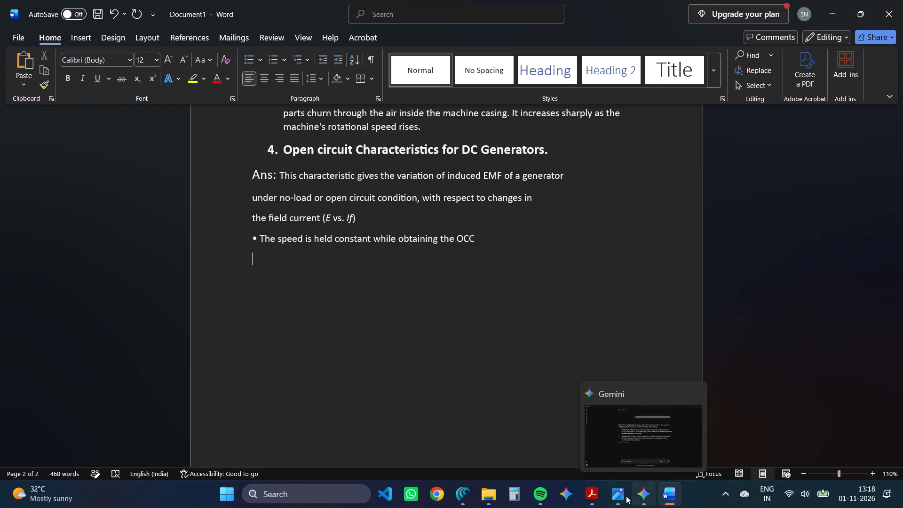
Switch to the class test paper 1.pdf in the browser to check the list of questions.
scroll(481, 490, "right", 1)
left_click(613, 496)
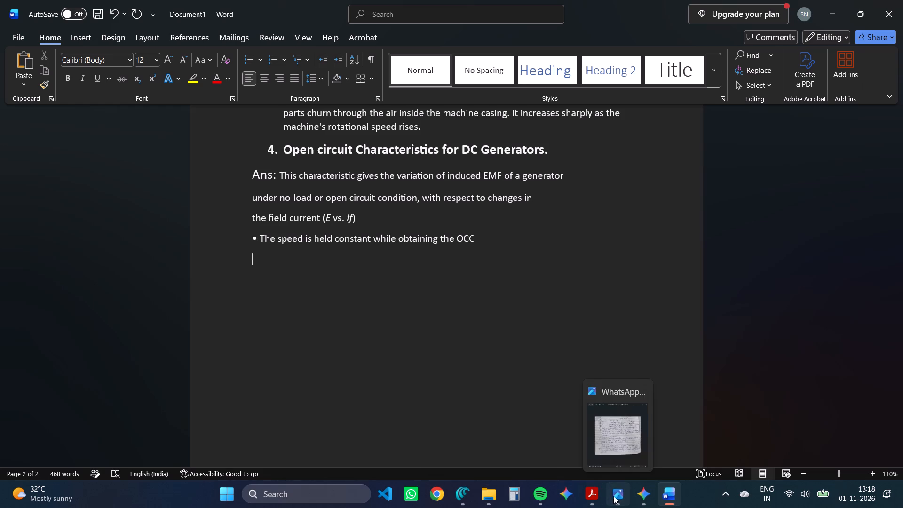
left_click(613, 496)
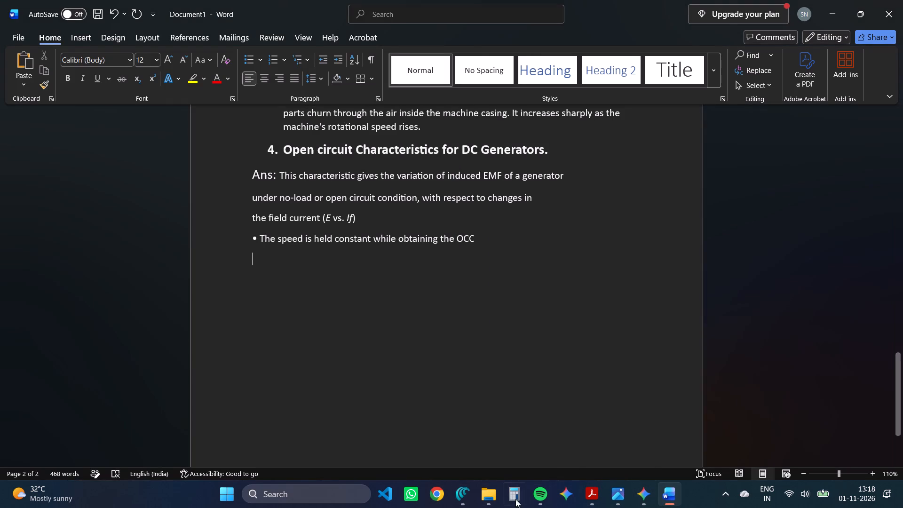
left_click(453, 496)
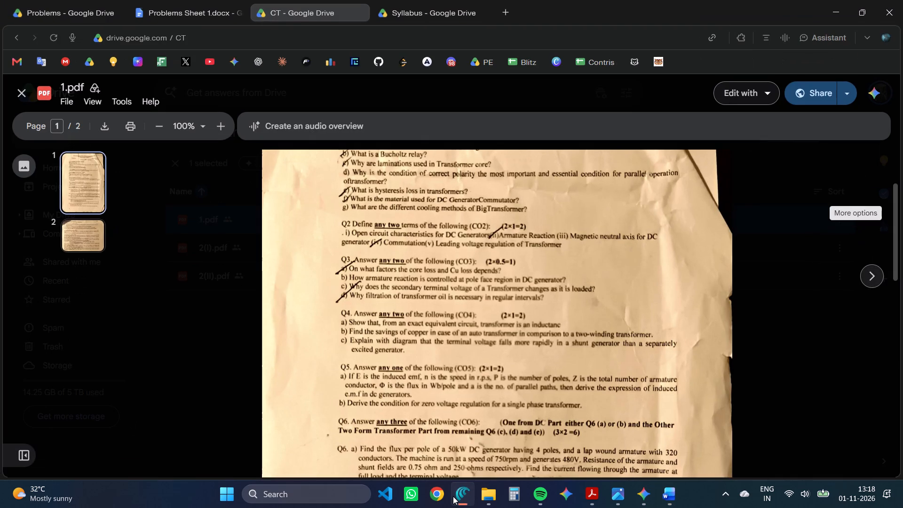
Switch back to the DC_Machine_Whole PDF and search it for "armature reaction".
left_click(453, 496)
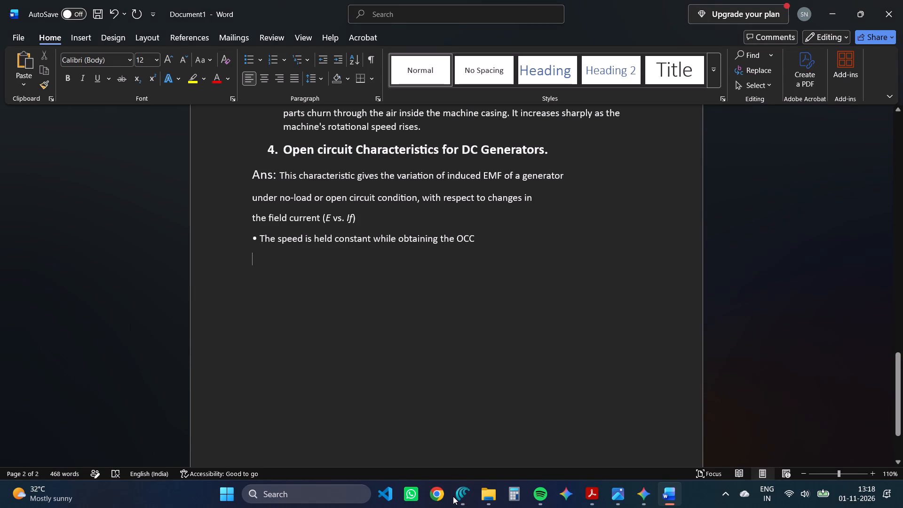
left_click(584, 496)
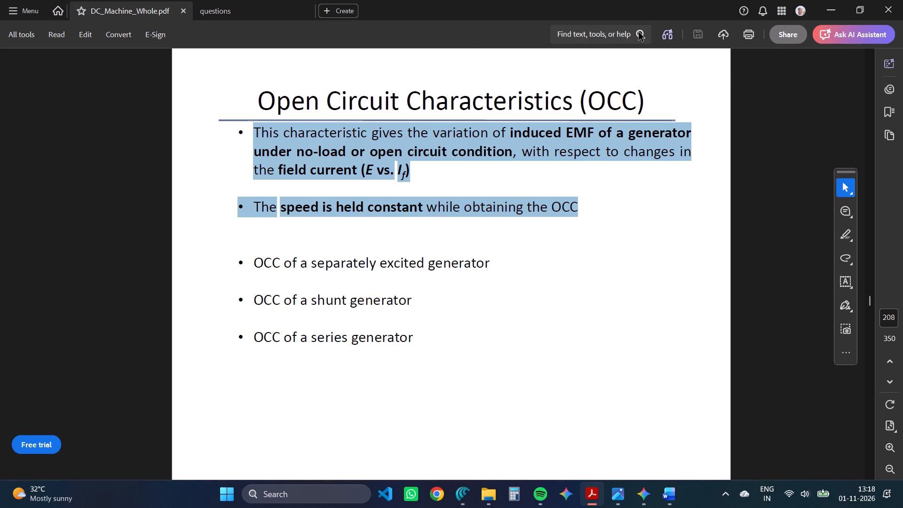
left_click(603, 30)
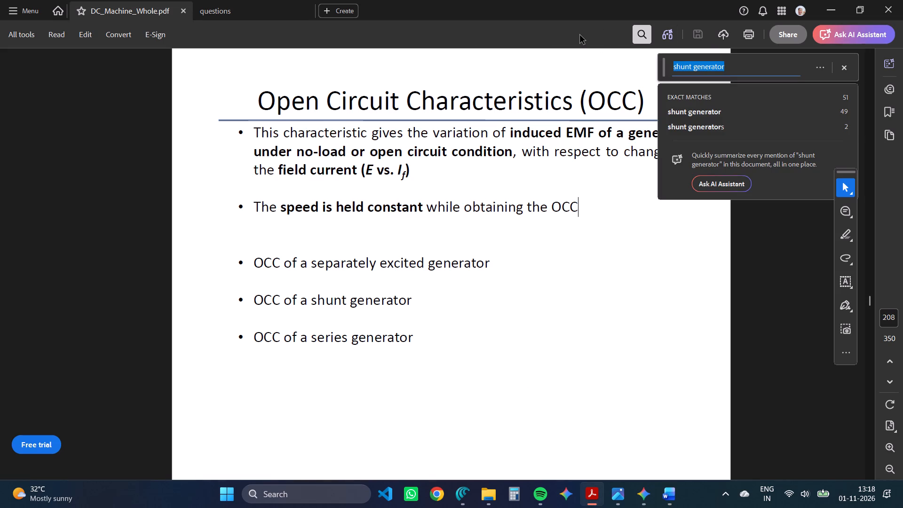
key("BackSpace")
type("armature")
key("space")
type("reaction")
key("Return")
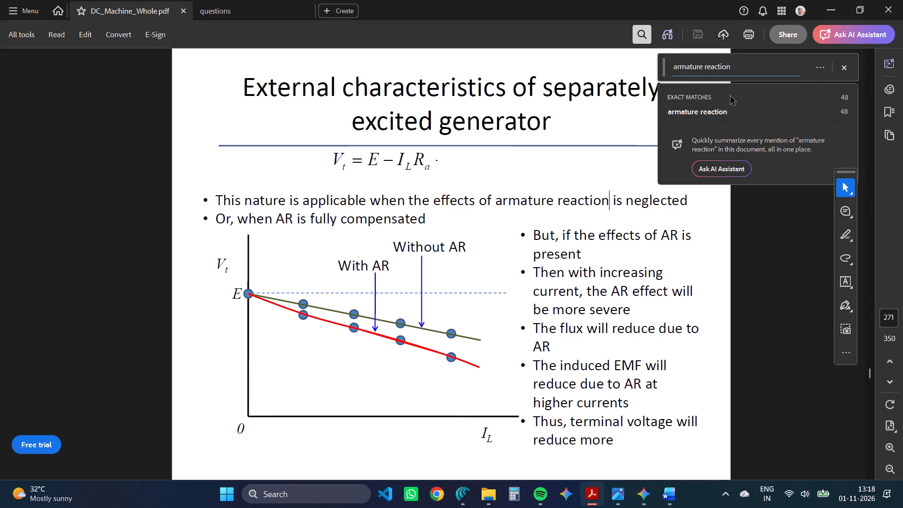
left_click(721, 111)
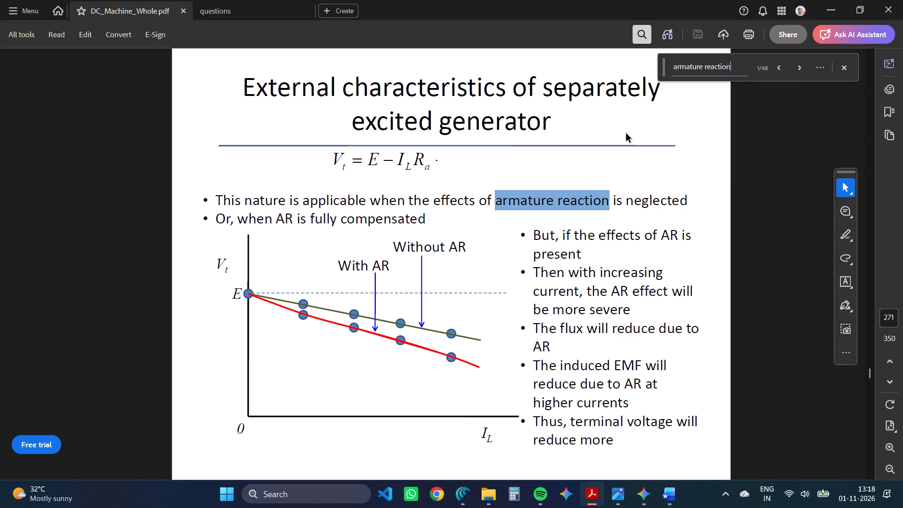
Step through the "armature reaction" matches to find the slides that introduce and define it in DC machines.
key("Left")
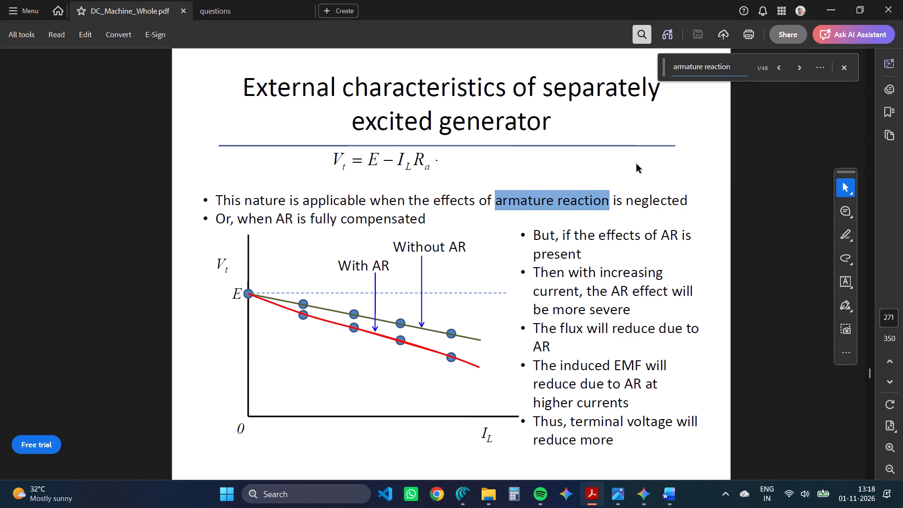
left_click(636, 164)
left_click(799, 65)
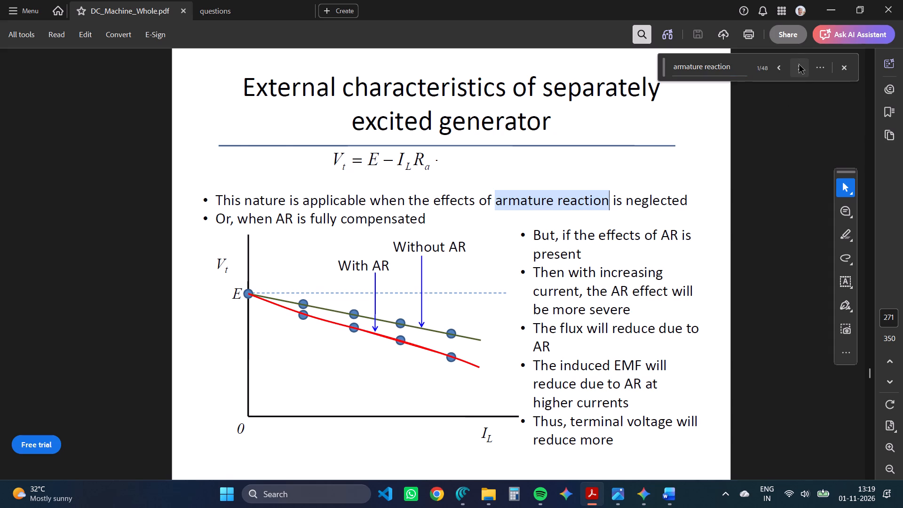
left_click(799, 65)
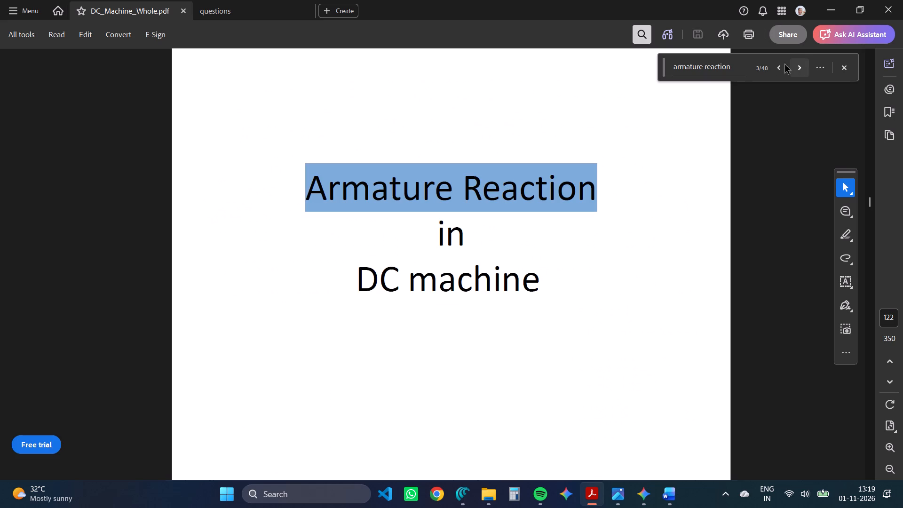
left_click(782, 68)
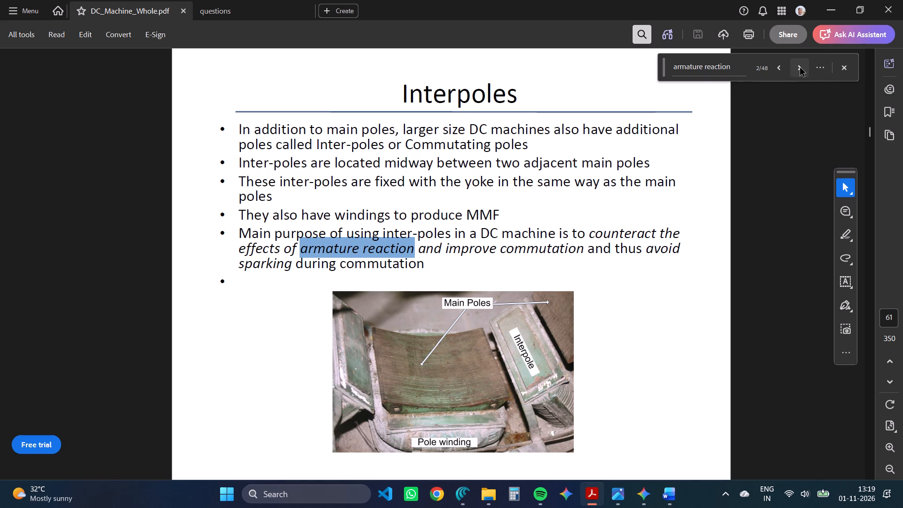
left_click(800, 68)
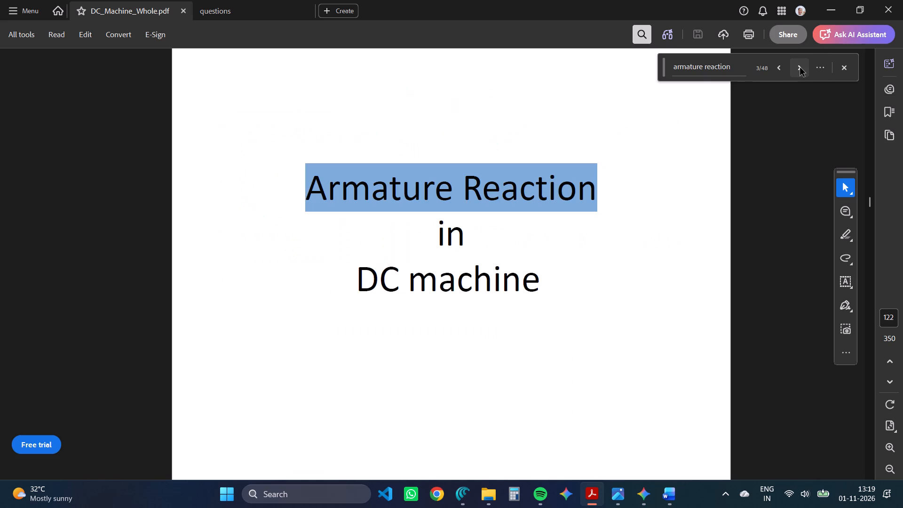
left_click(800, 68)
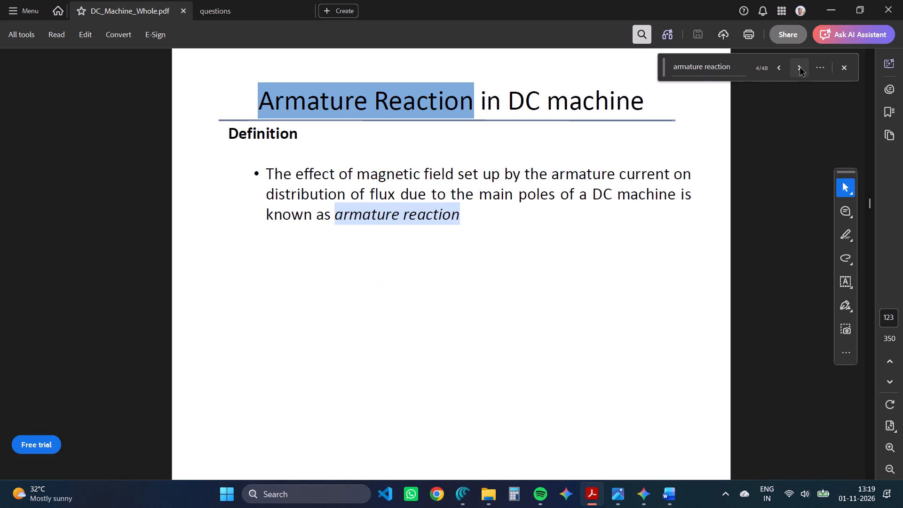
left_click(800, 68)
left_click(800, 68)
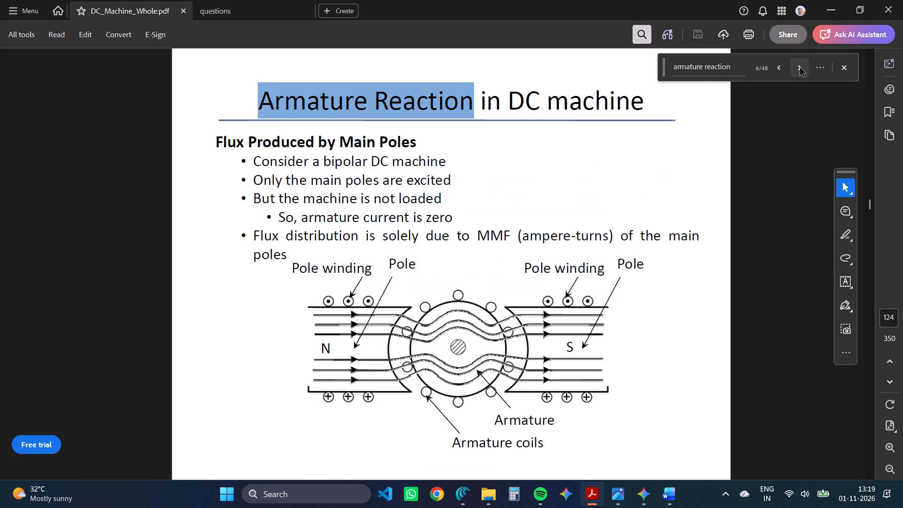
Examine the armature reaction slides covering main pole and armature flux, brush shifting, effects, and compensation using interpoles.
left_click(681, 143)
key("Right")
key("Right")
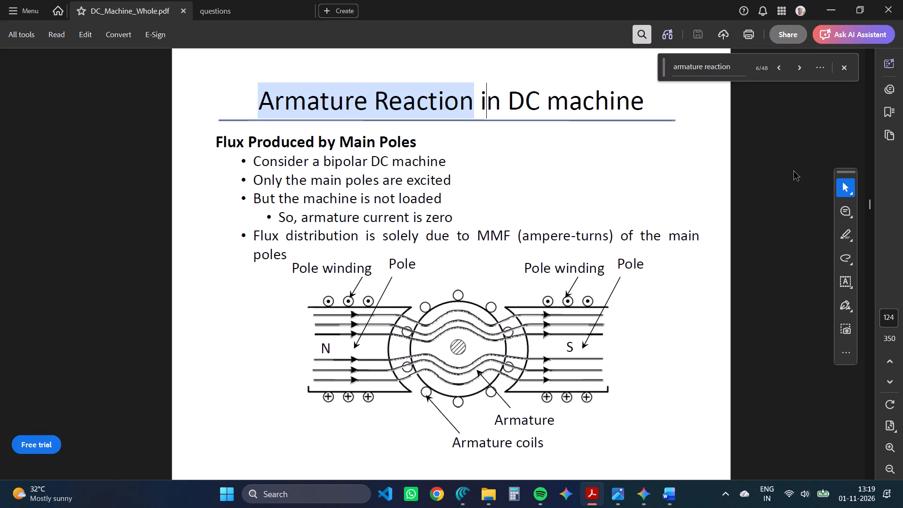
left_click(794, 172)
key("Right")
key("Right")
key("Right")
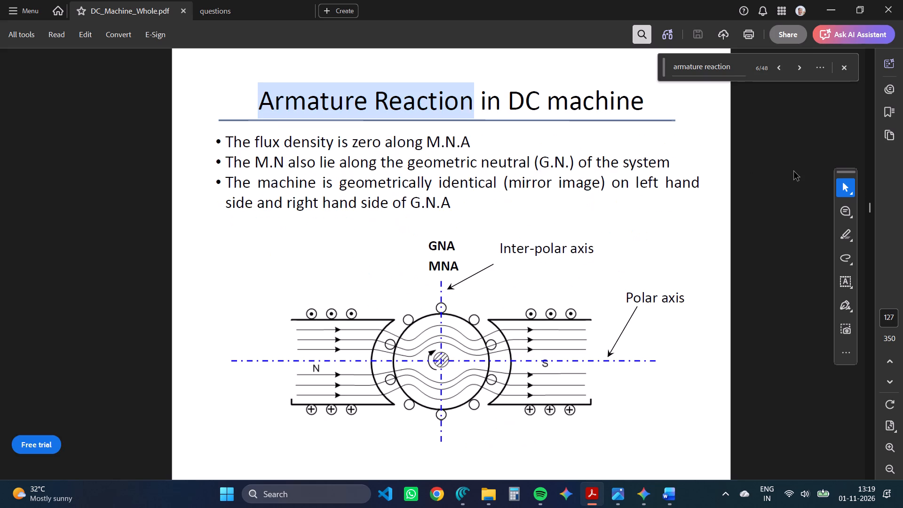
key("Right")
key("Right")
key("Right")
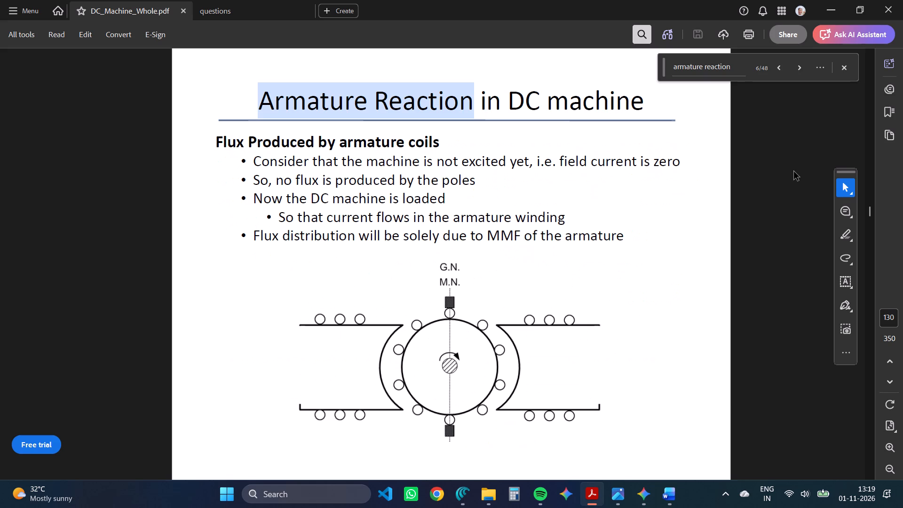
key("Right")
key("Right")
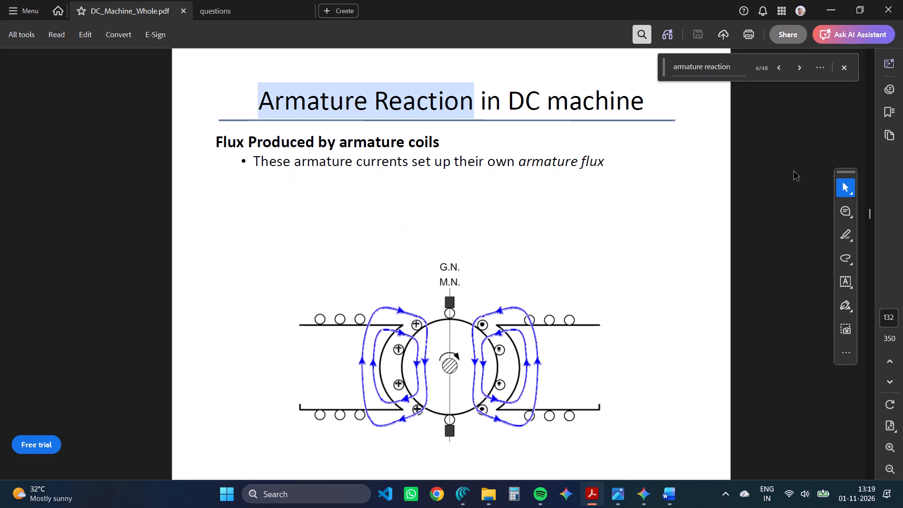
key("Right")
key("Right")
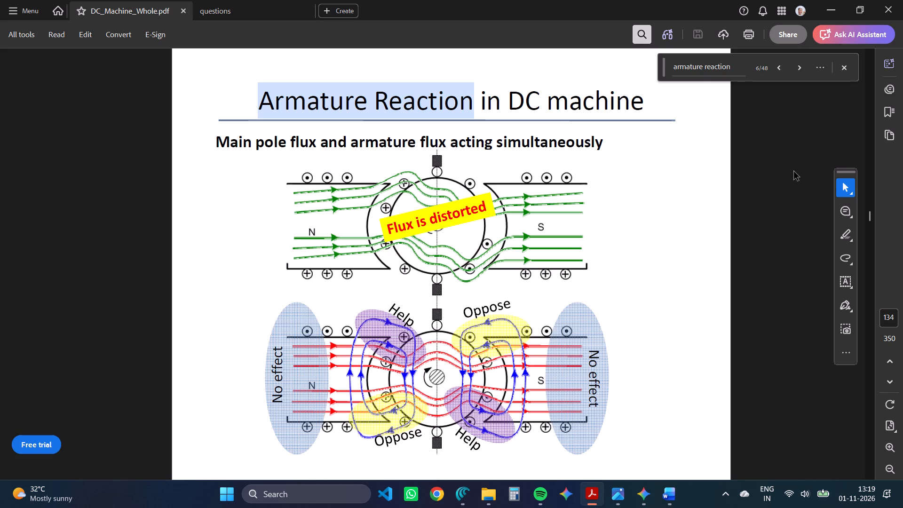
key("Right")
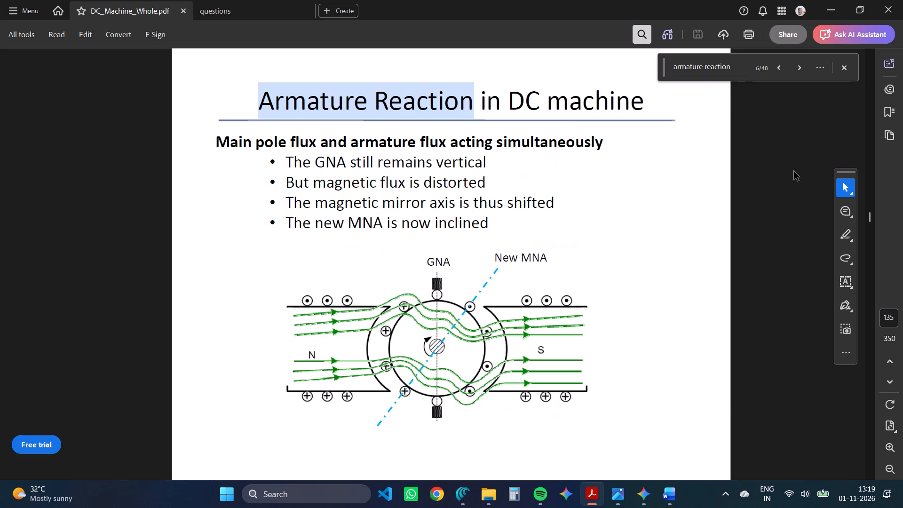
key("Right")
key("Right")
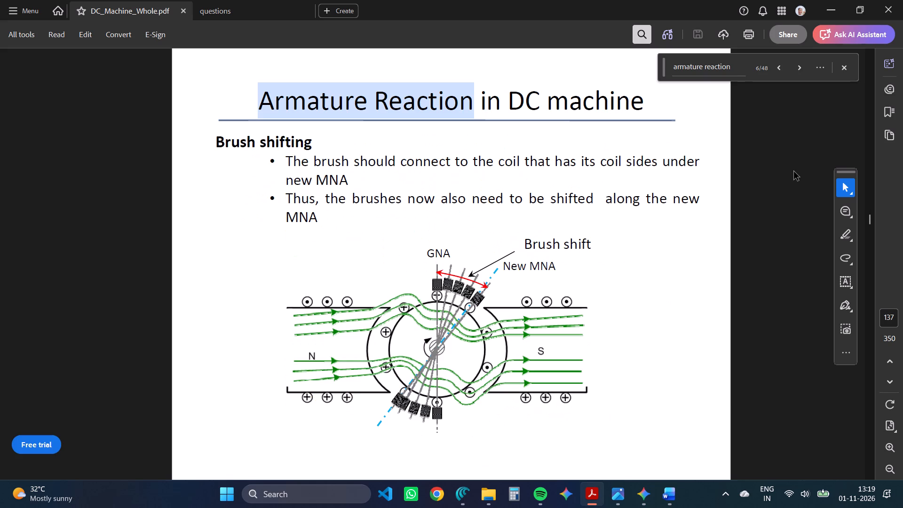
key("Right")
key("Right")
key("Right")
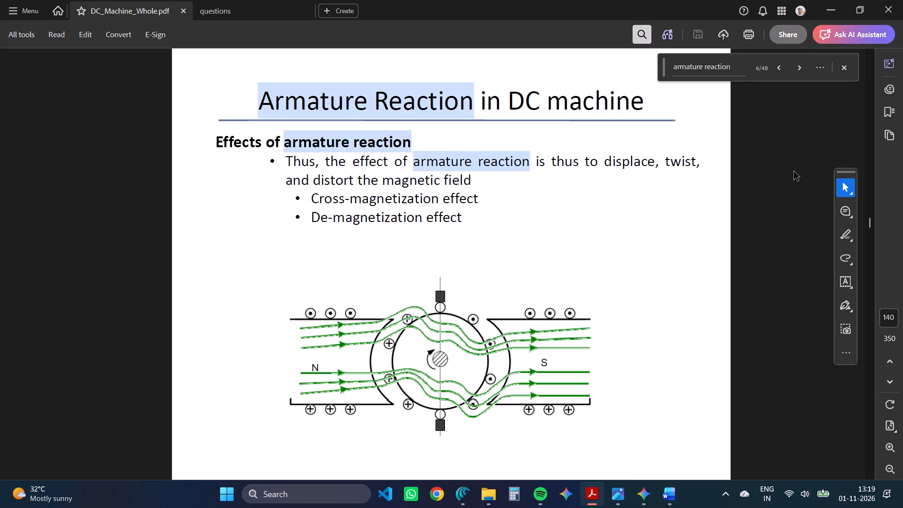
key("Right")
key("Right")
key("Right")
key("Right")
key("Right")
key("Right")
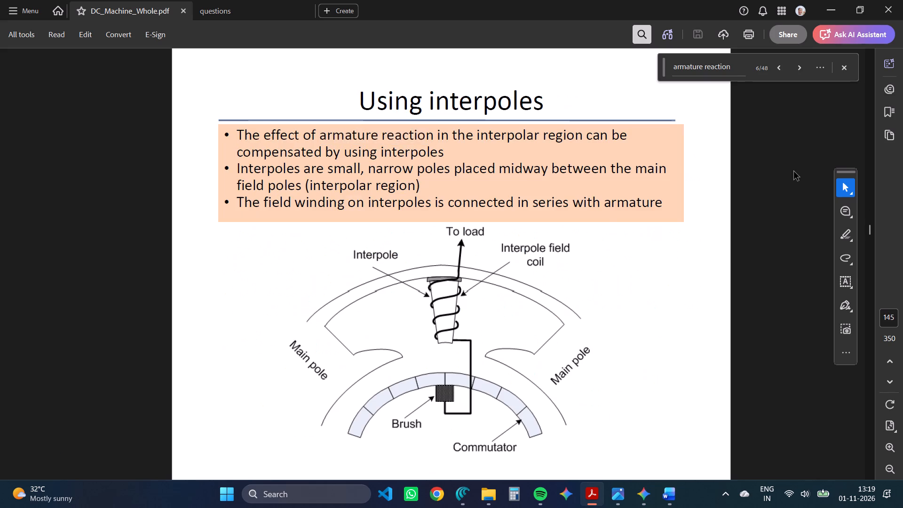
key("Right")
key("Right")
Return to the Armature Reaction in DC machine slide headed "Definition", on page 123.
key("Left")
key("Left")
key("Left")
key("Left")
key("Left")
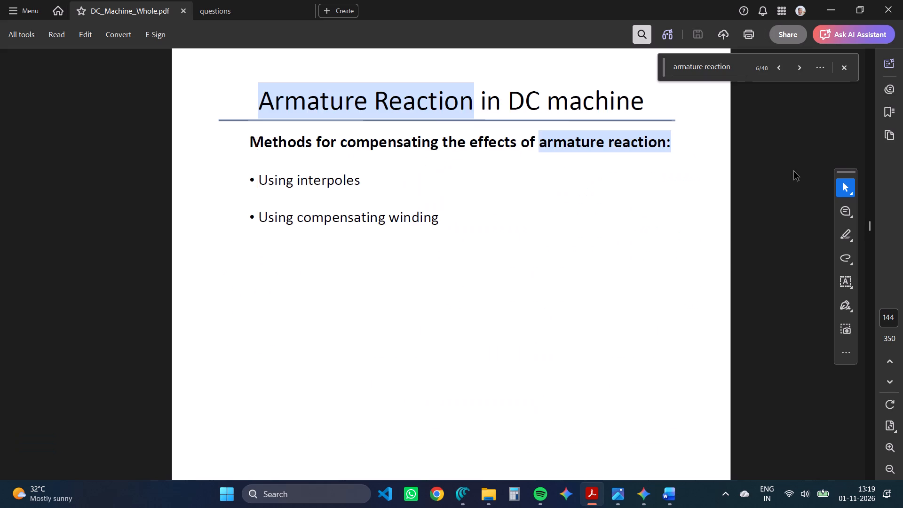
key("Left")
key("Left")
key("Left")
key("Left")
key("Left")
key("Left")
key("Left")
key("Left")
key("Left")
key("Left")
key("Left")
key("Left")
key("Left")
key("Left")
key("Left")
key("Left")
key("Left")
key("Left")
key("Left")
key("Left")
key("Left")
key("Left")
key("Left")
key("Left")
key("Left")
key("Left")
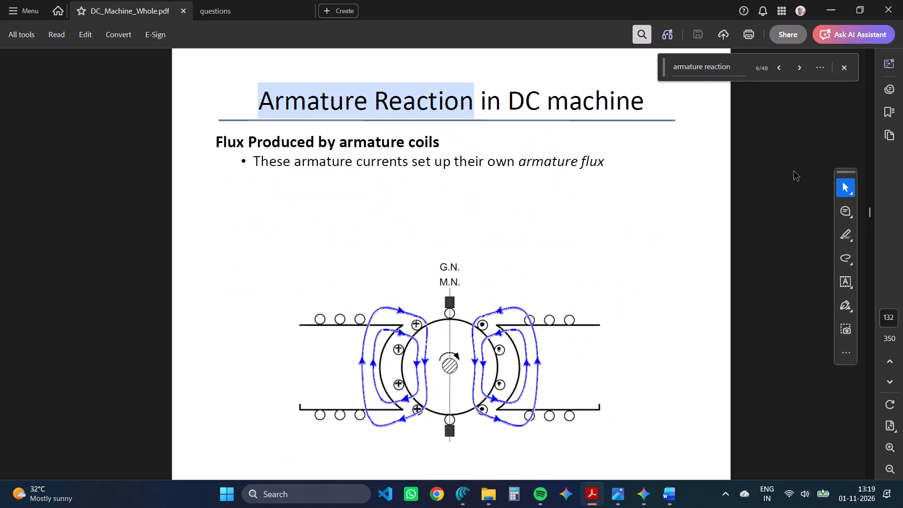
key("Left")
key("Right")
key("Right")
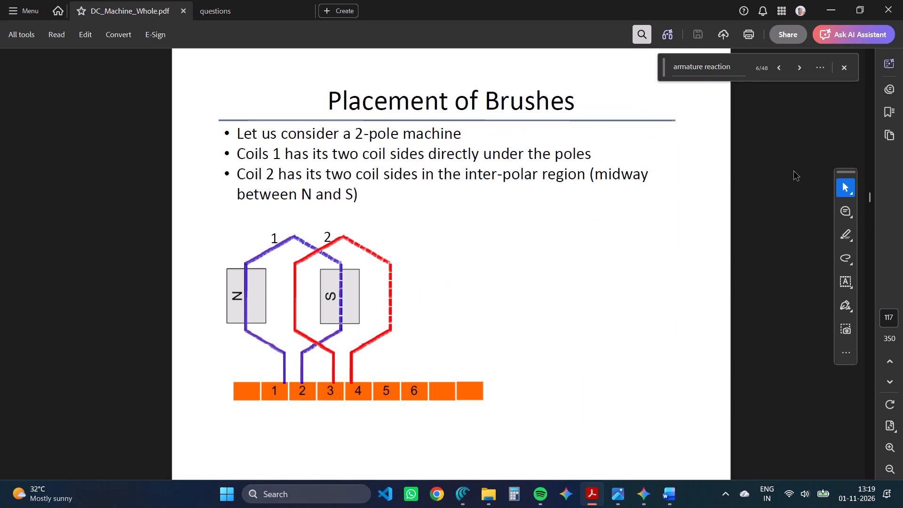
key("Right")
key("Right")
key("Right")
key("Right")
key("Right")
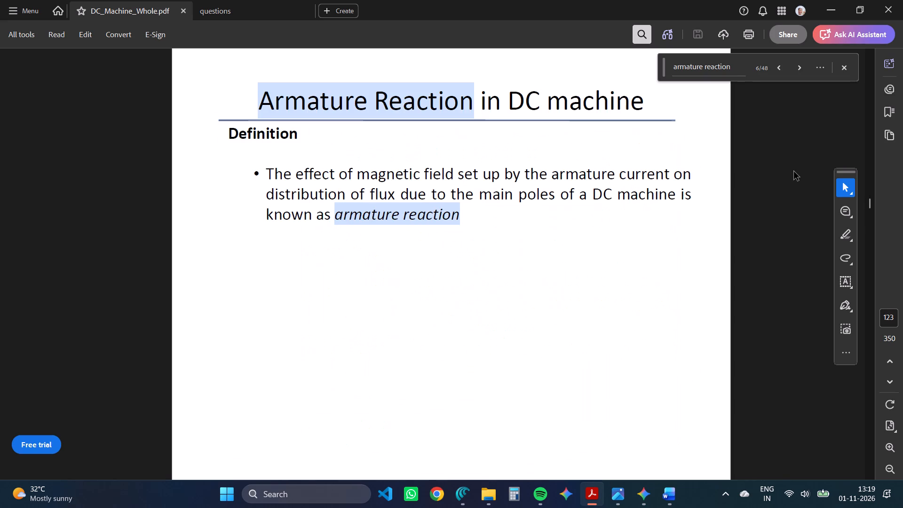
Close the "armature reaction" search, staying on the "Definition" slide of the DC machine PDF.
left_click(849, 69)
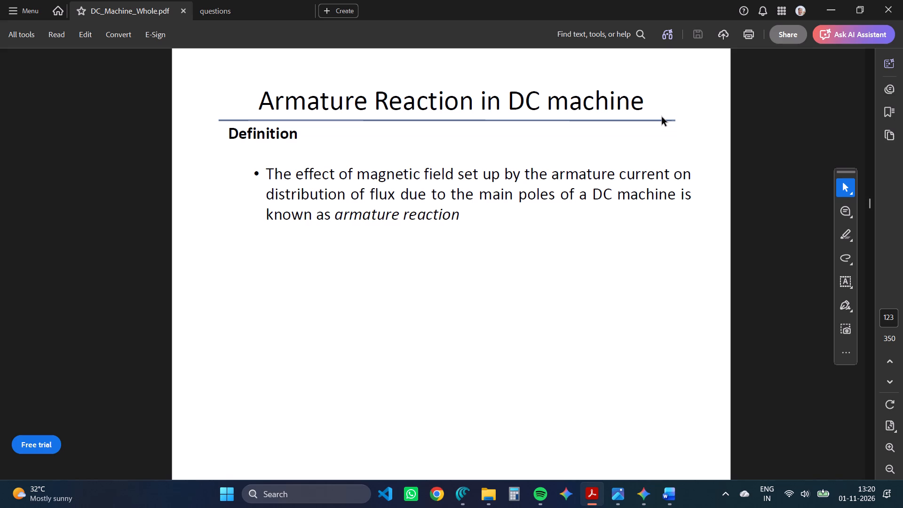